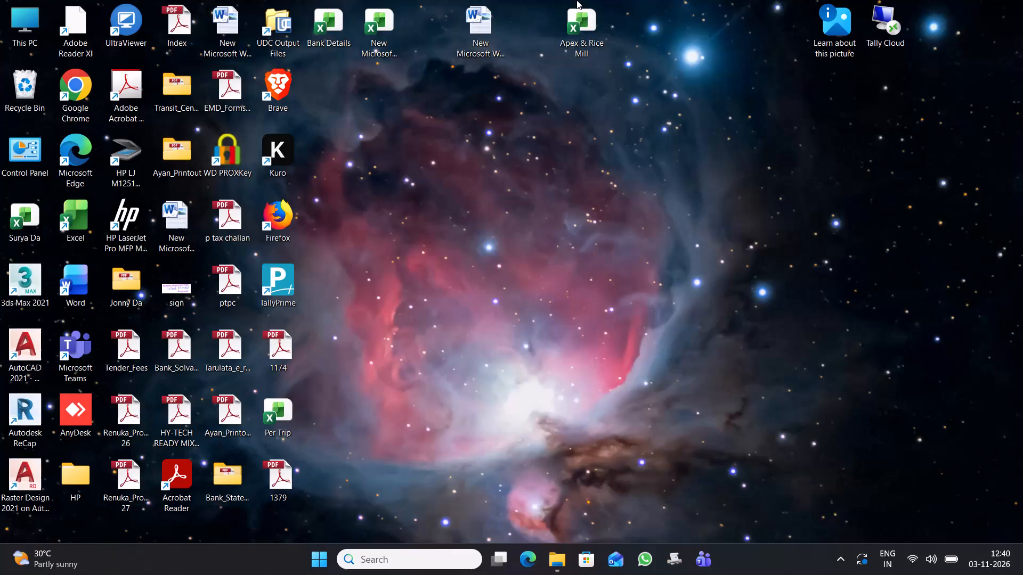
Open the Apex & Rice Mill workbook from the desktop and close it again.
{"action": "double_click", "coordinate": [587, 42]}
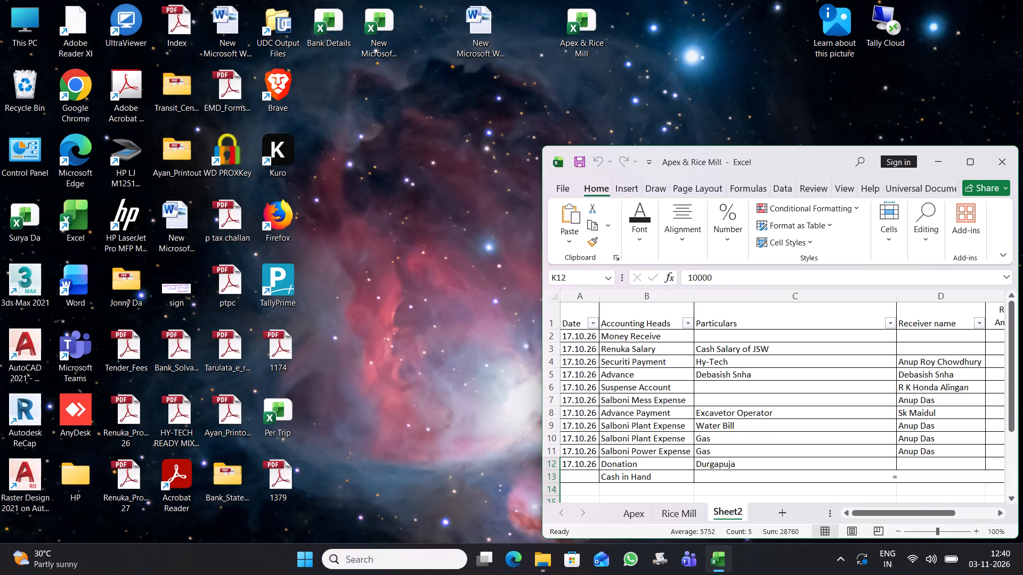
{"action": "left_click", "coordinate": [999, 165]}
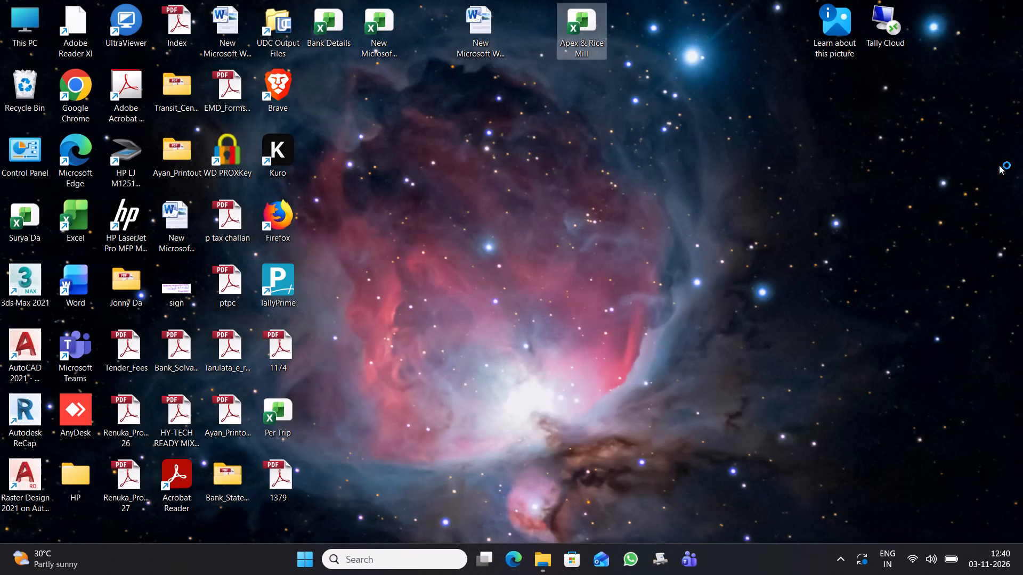
Open the New Microsoft Excel Worksheet workbook from the desktop and maximize its window.
{"action": "double_click", "coordinate": [389, 12]}
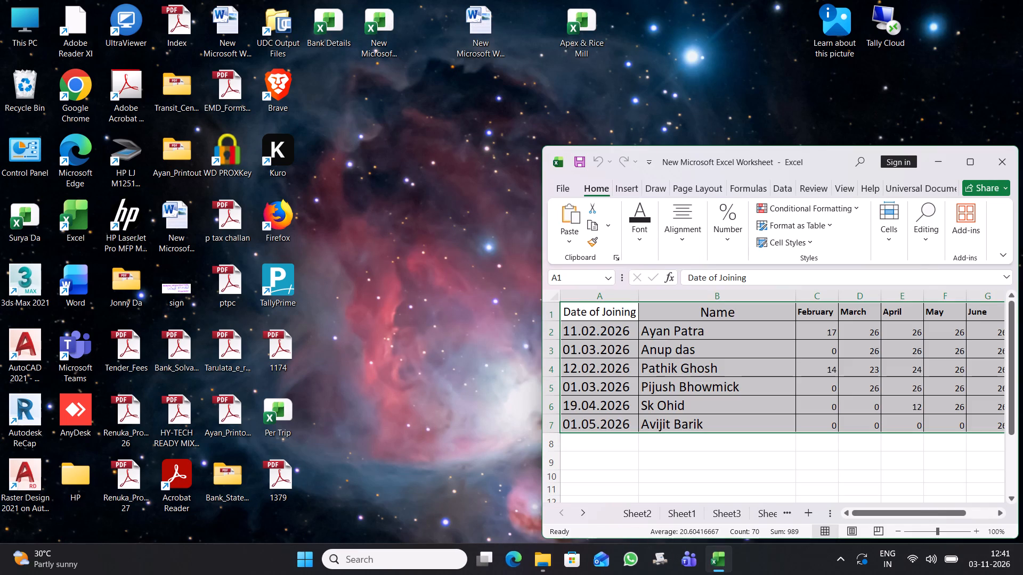
{"action": "left_click", "coordinate": [969, 158]}
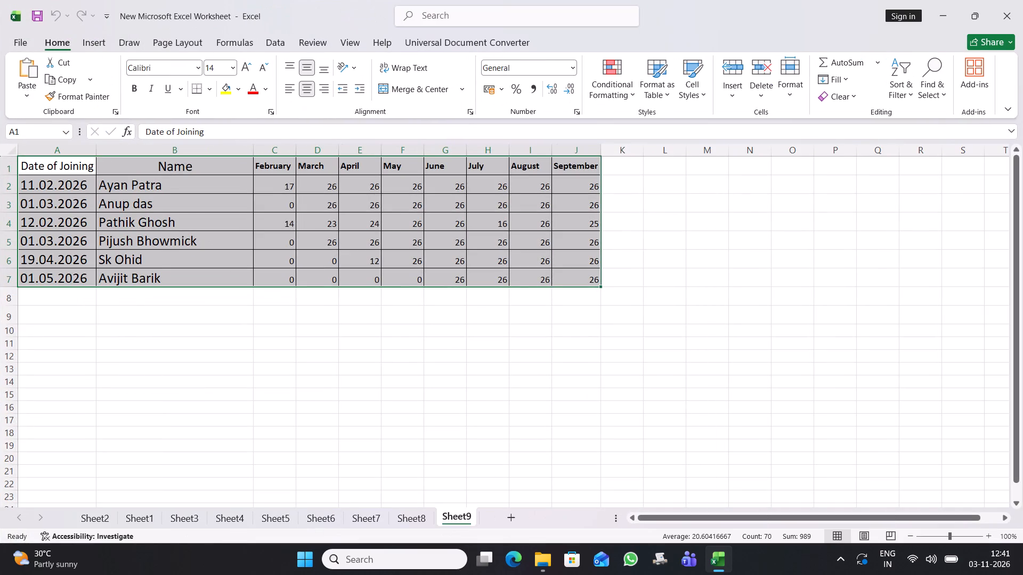
Clear the monthly attendance table on Sheet9 and delete that sheet permanently.
{"action": "key", "text": "Delete"}
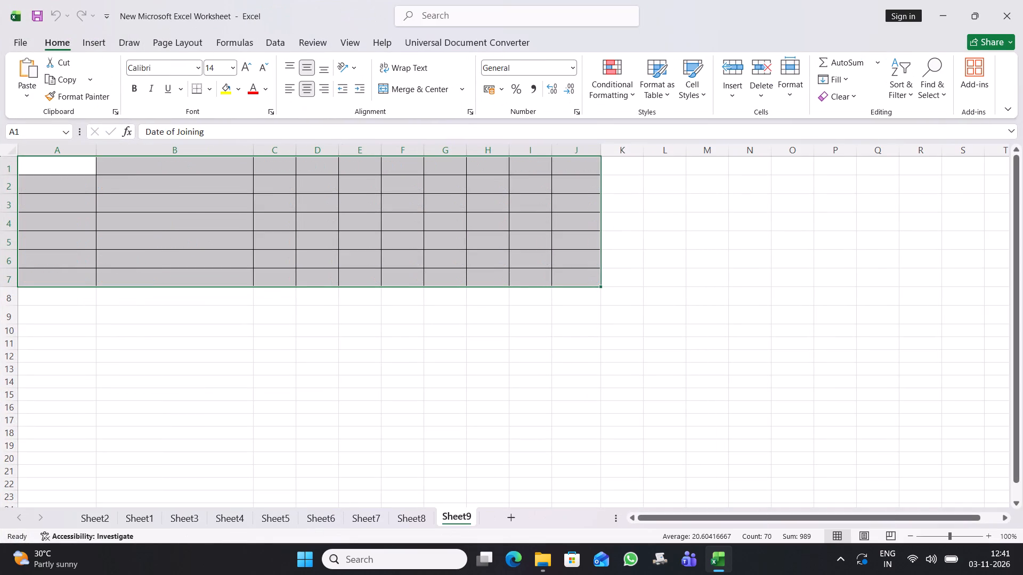
{"action": "right_click", "coordinate": [460, 520]}
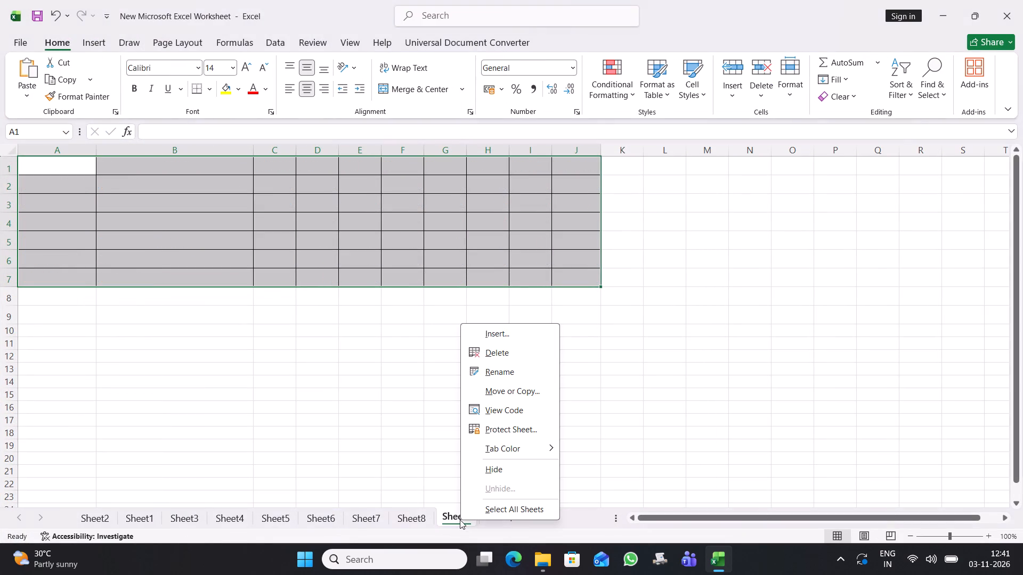
{"action": "left_click", "coordinate": [477, 355]}
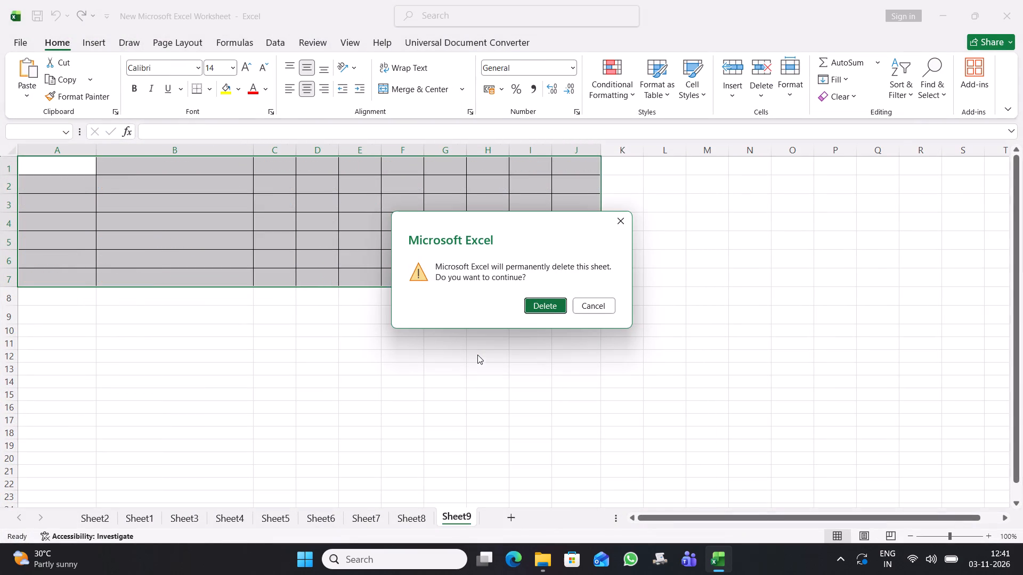
{"action": "left_click", "coordinate": [543, 305]}
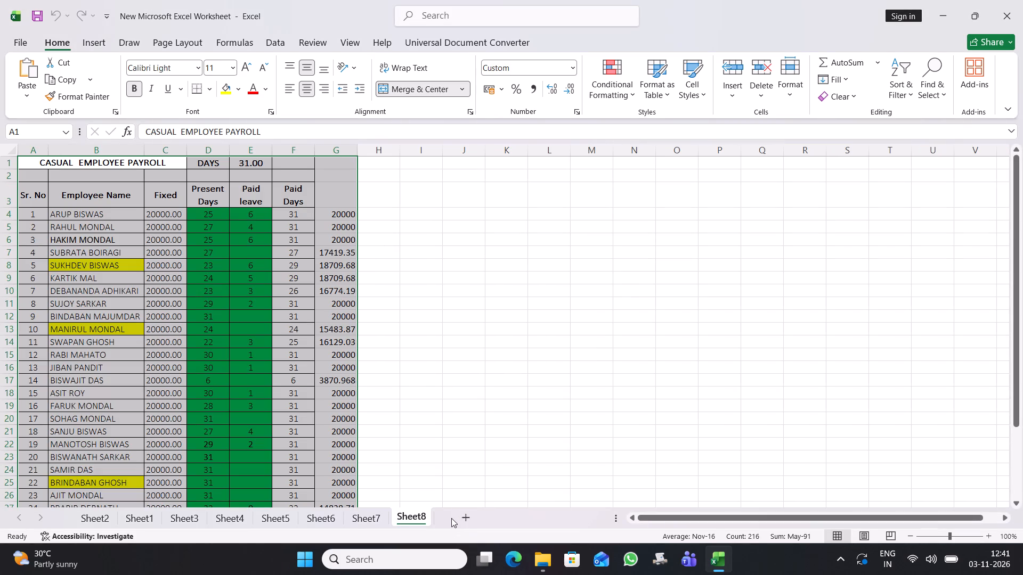
Delete Sheet7, which holds the bathroom and kitchen wall mixture list, from the workbook.
{"action": "left_click", "coordinate": [361, 514]}
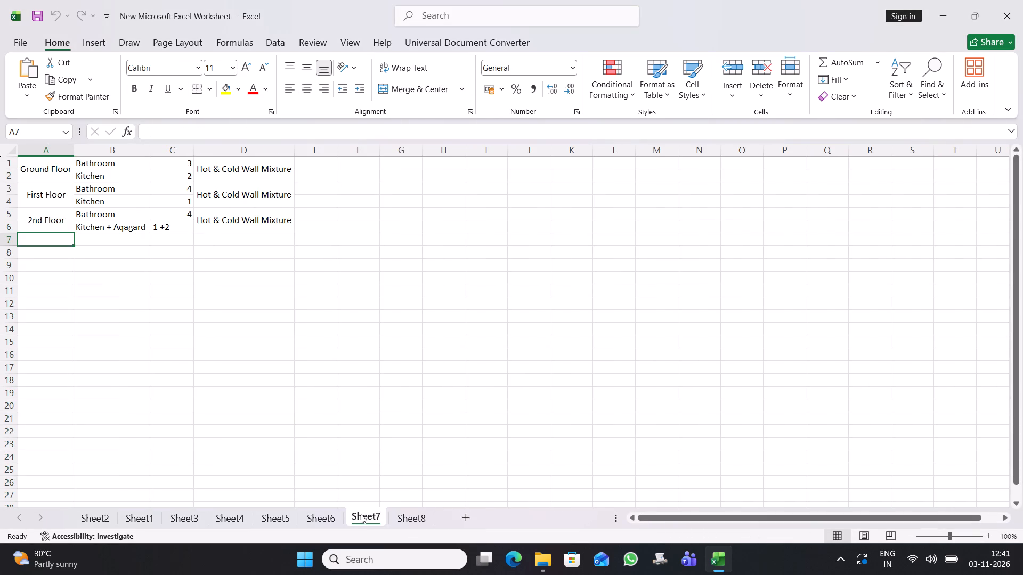
{"action": "right_click", "coordinate": [361, 514]}
{"action": "left_click", "coordinate": [401, 352]}
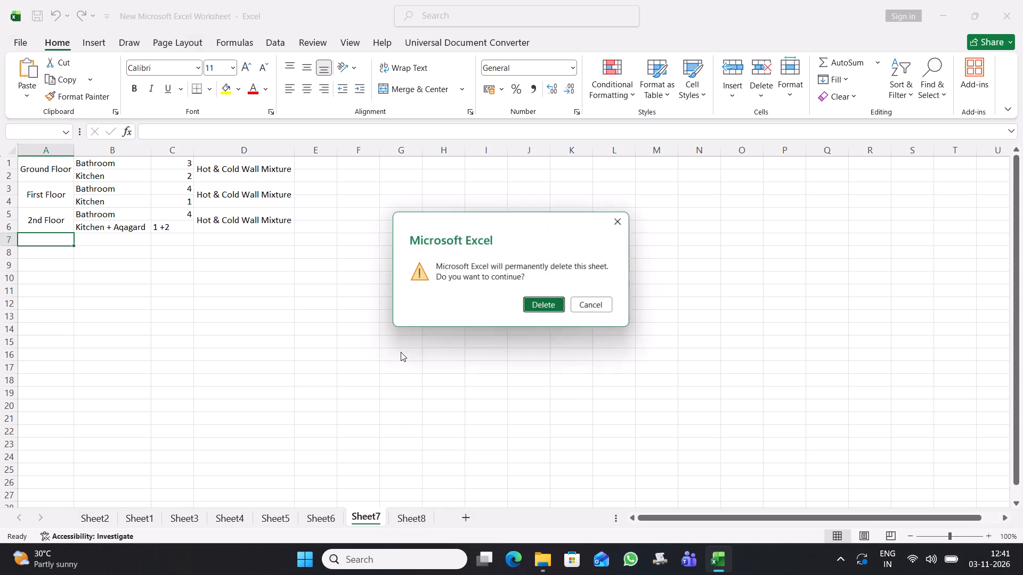
{"action": "left_click", "coordinate": [547, 307]}
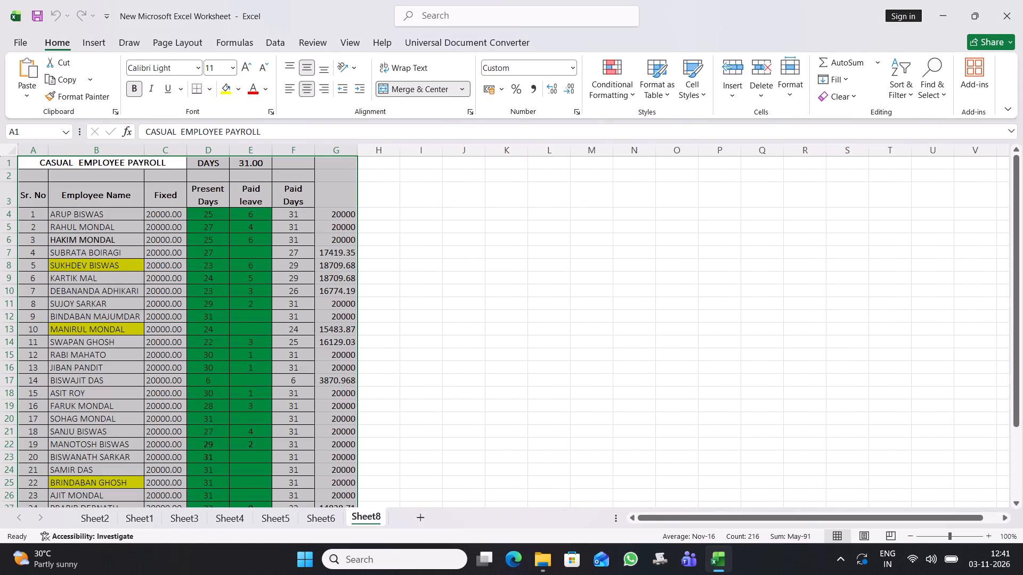
Delete Sheet6, which holds the pipe and fittings list, from the workbook.
{"action": "left_click", "coordinate": [321, 520]}
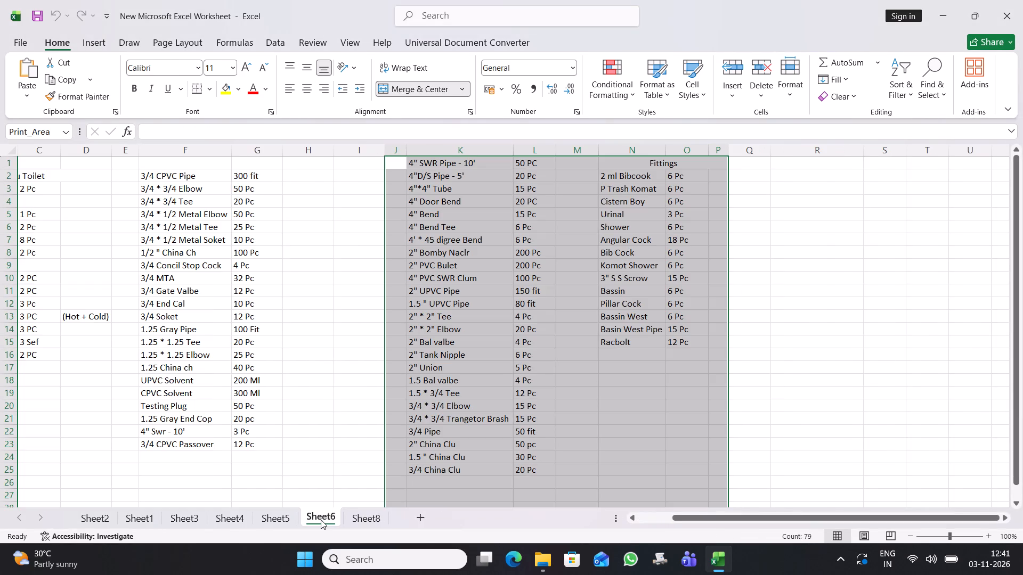
{"action": "left_click", "coordinate": [317, 520]}
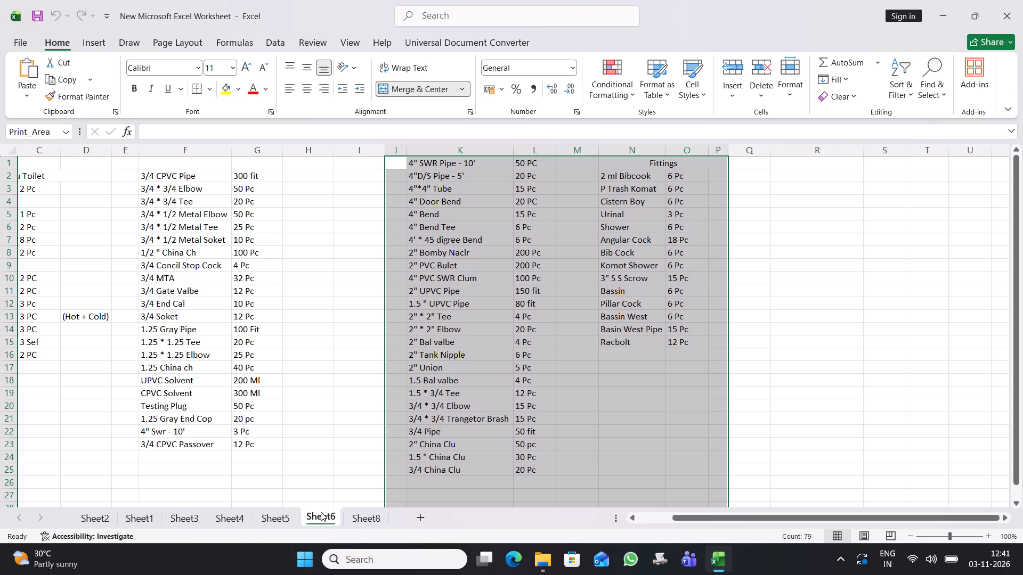
{"action": "right_click", "coordinate": [321, 512]}
{"action": "left_click", "coordinate": [357, 343]}
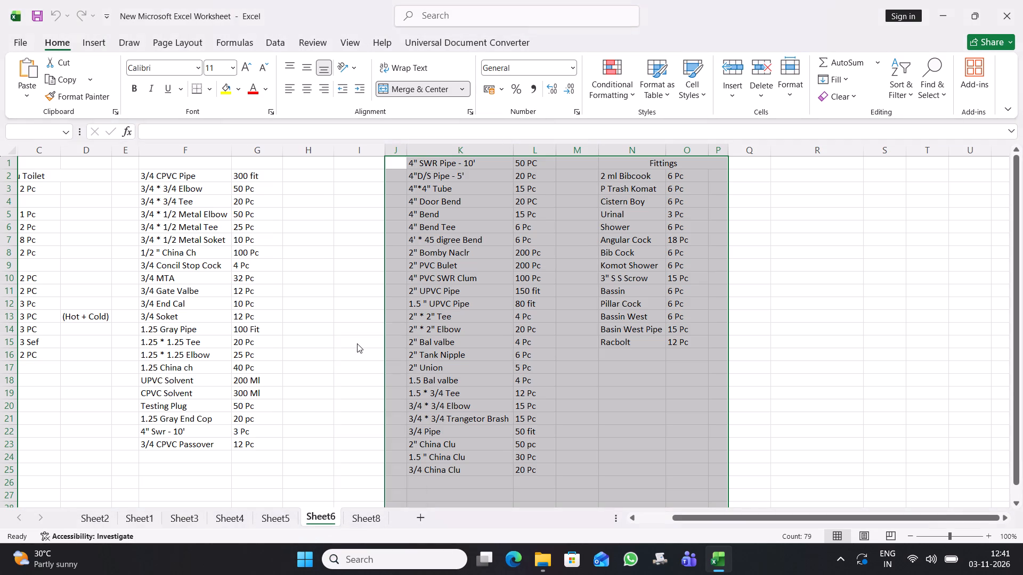
{"action": "left_click", "coordinate": [357, 343]}
{"action": "left_click", "coordinate": [549, 306]}
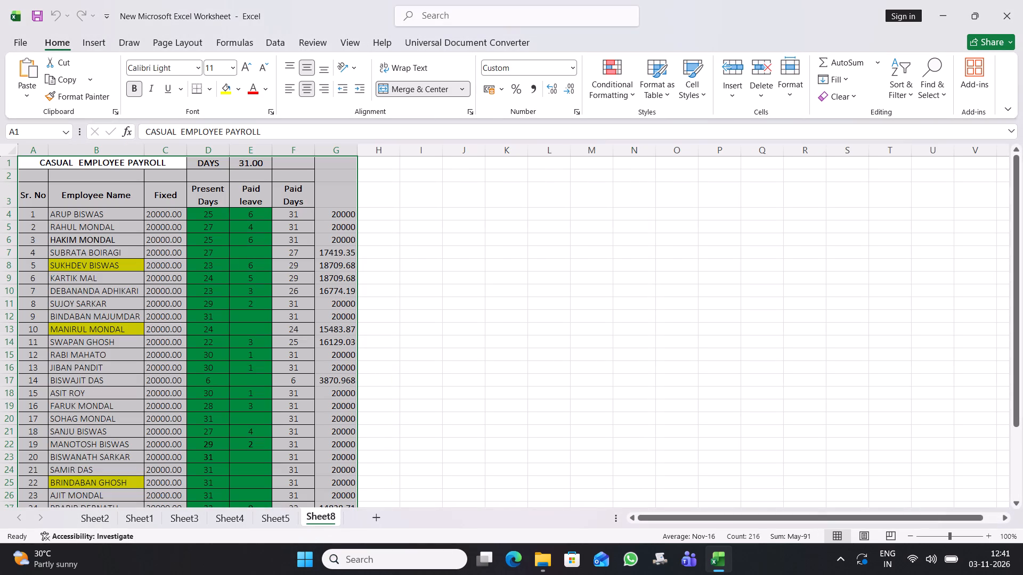
Insert a new blank worksheet directly after Sheet5.
{"action": "left_click", "coordinate": [280, 513]}
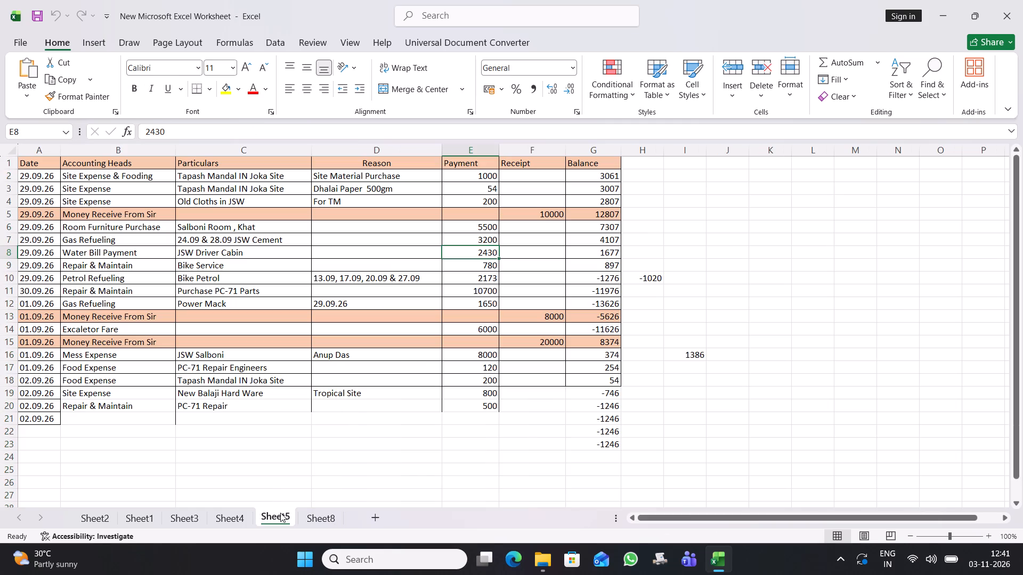
{"action": "left_click", "coordinate": [374, 517]}
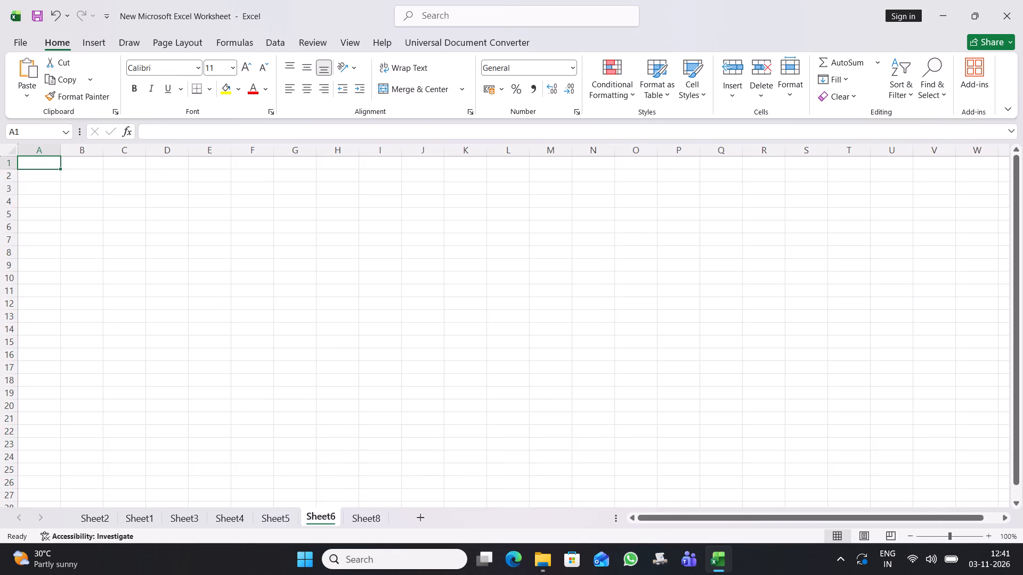
Enter the column headings "Sl No" in A1 and "Gate Pass No." in B1 of the new sheet.
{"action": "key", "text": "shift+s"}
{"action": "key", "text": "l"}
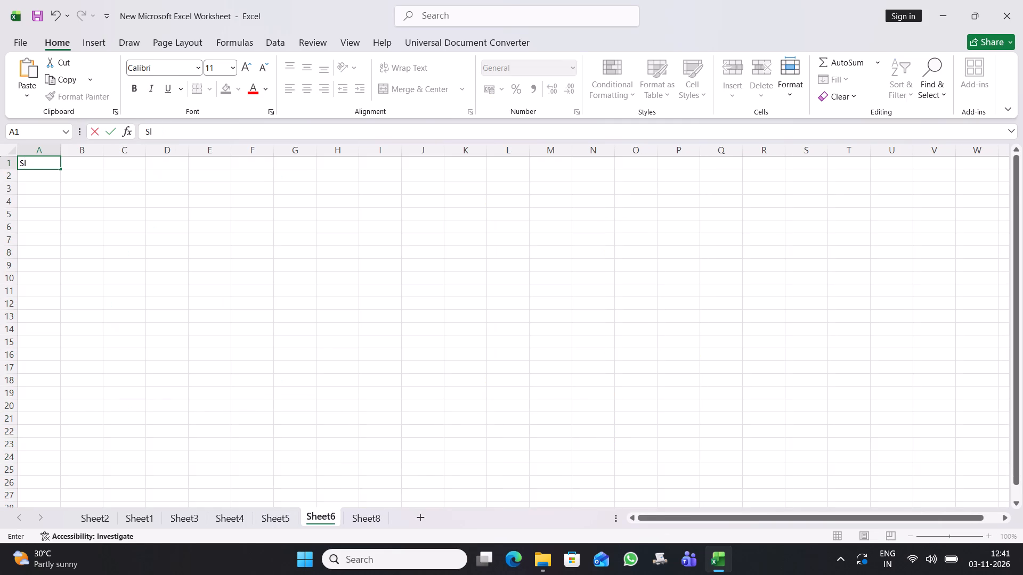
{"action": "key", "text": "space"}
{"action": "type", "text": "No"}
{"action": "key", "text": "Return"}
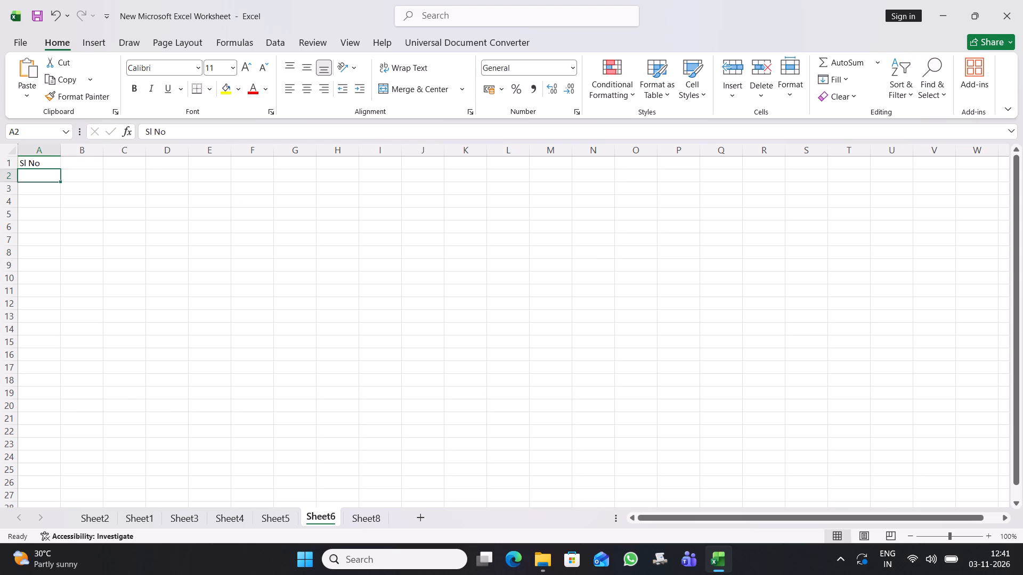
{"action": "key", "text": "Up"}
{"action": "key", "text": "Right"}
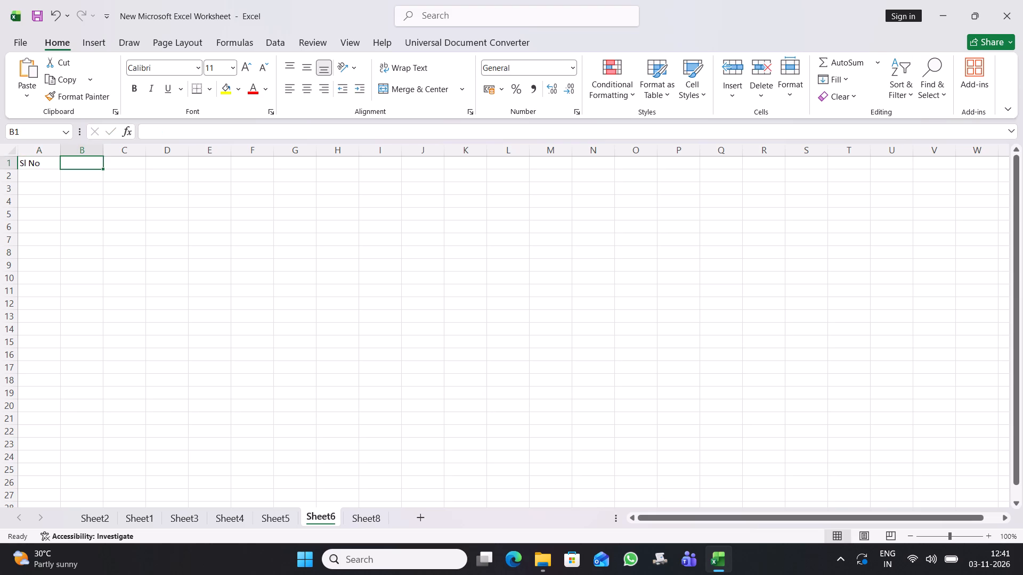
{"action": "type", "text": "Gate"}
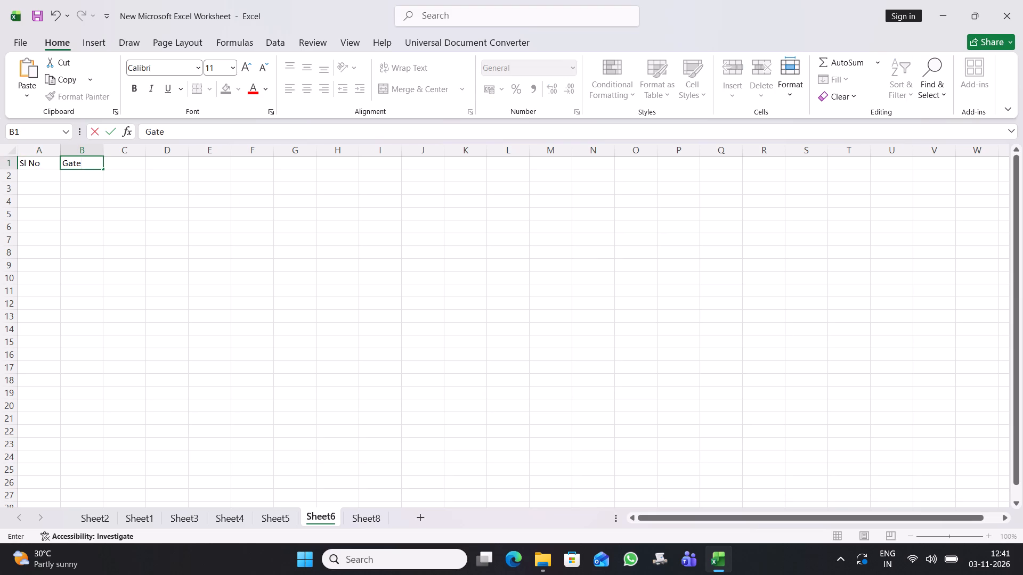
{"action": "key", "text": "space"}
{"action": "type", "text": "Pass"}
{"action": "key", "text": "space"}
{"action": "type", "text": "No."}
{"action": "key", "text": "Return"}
Continue the heading row with "Punching No." in C1, "Name" in D1 and "Designation" in E1.
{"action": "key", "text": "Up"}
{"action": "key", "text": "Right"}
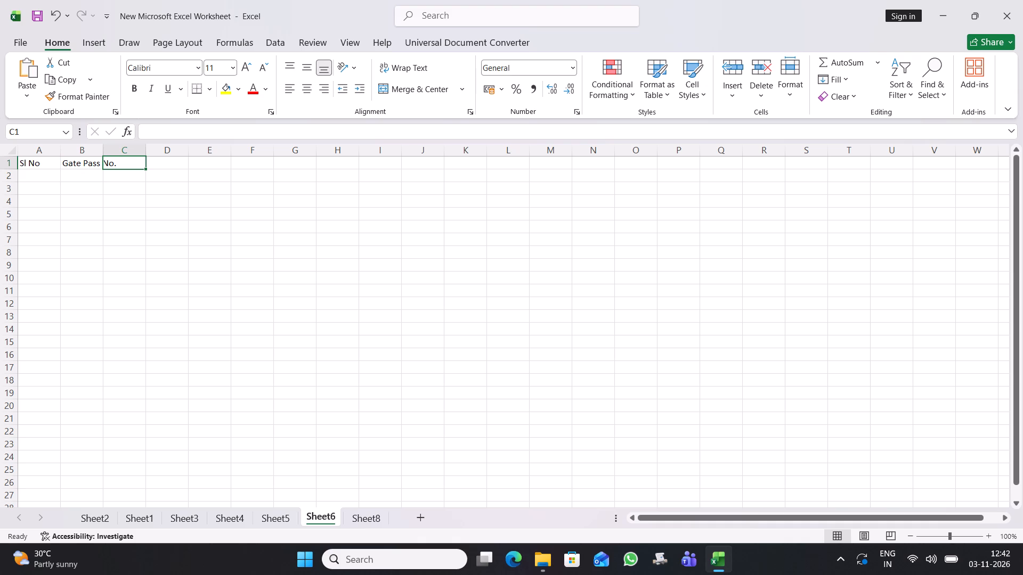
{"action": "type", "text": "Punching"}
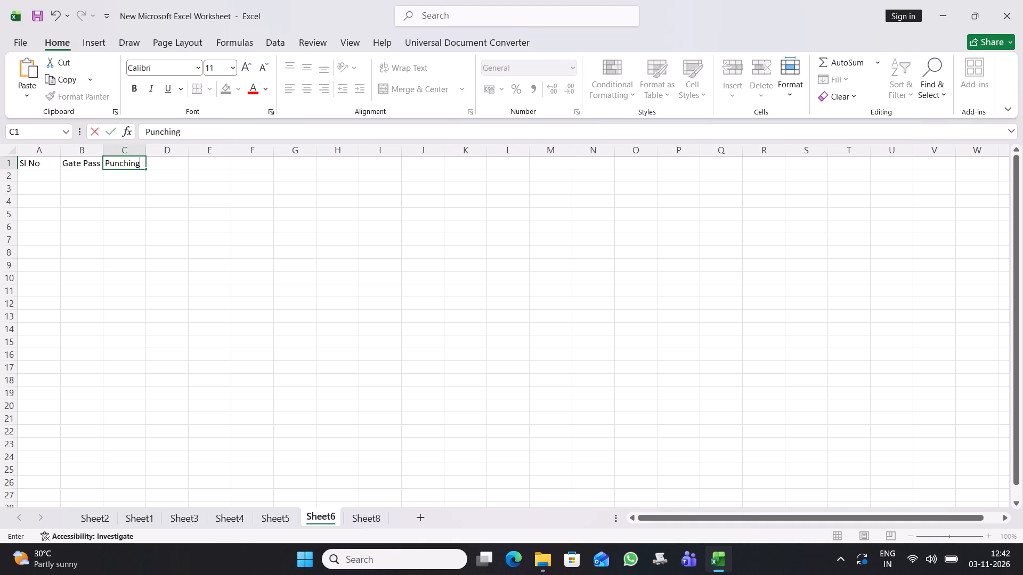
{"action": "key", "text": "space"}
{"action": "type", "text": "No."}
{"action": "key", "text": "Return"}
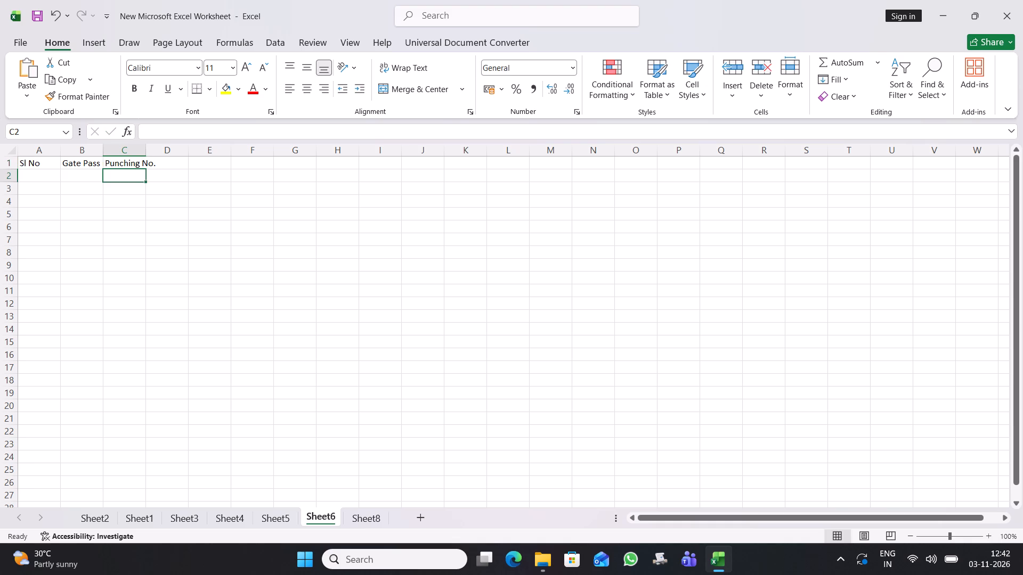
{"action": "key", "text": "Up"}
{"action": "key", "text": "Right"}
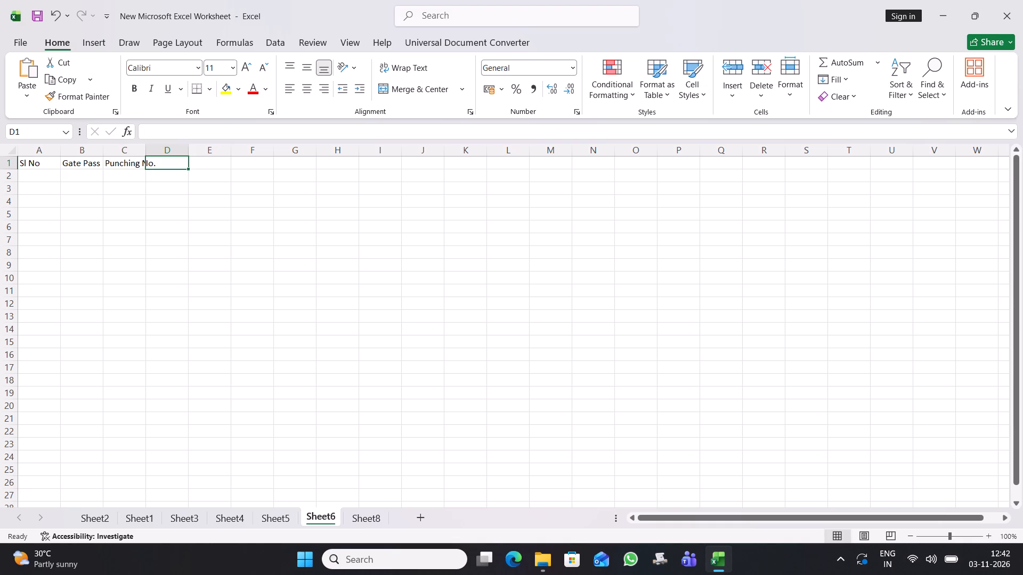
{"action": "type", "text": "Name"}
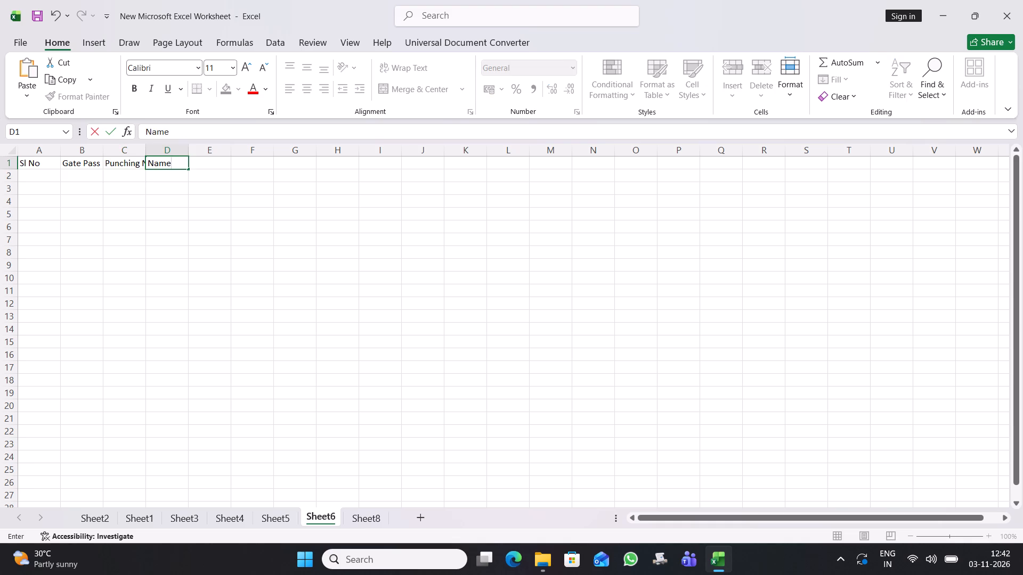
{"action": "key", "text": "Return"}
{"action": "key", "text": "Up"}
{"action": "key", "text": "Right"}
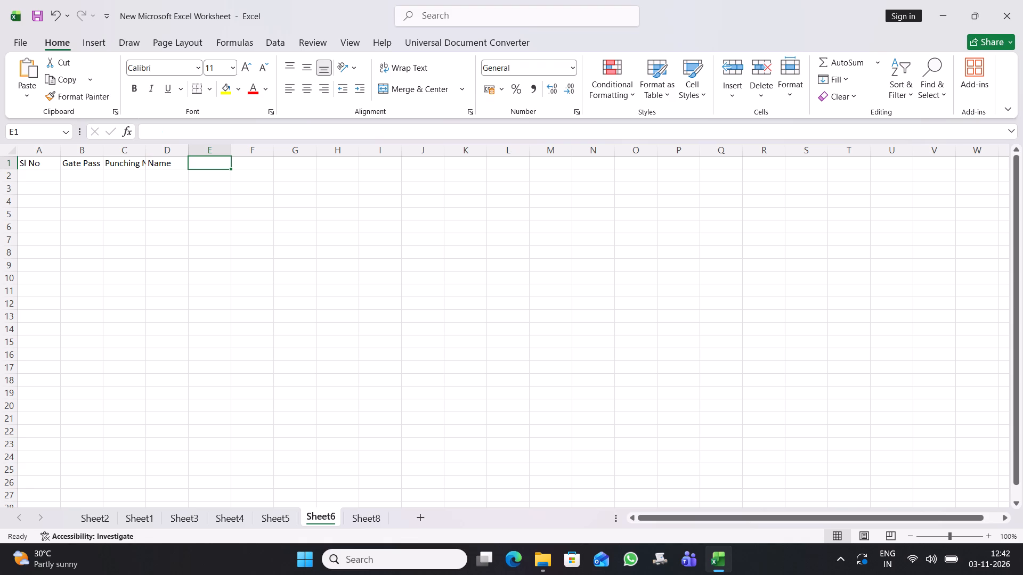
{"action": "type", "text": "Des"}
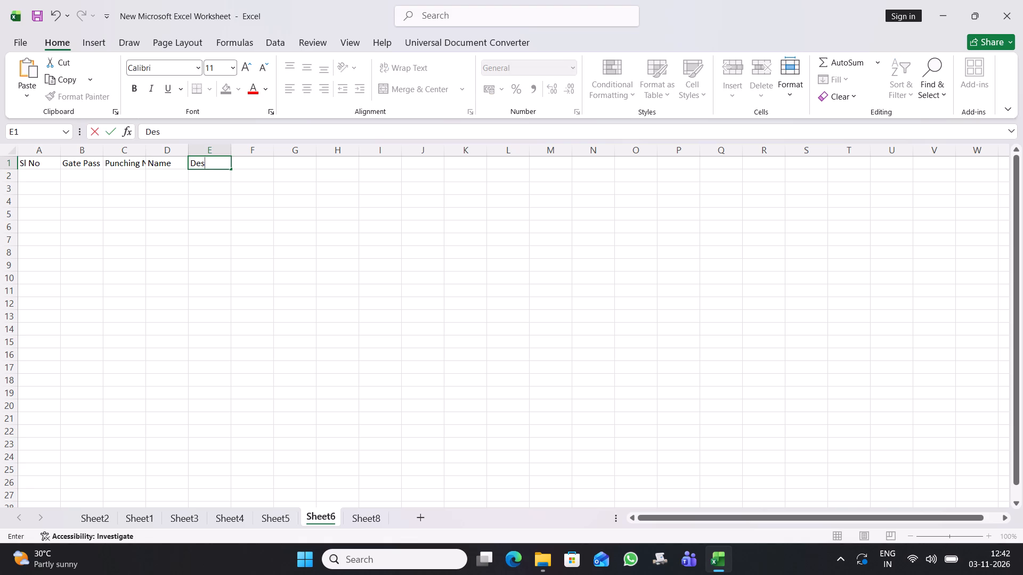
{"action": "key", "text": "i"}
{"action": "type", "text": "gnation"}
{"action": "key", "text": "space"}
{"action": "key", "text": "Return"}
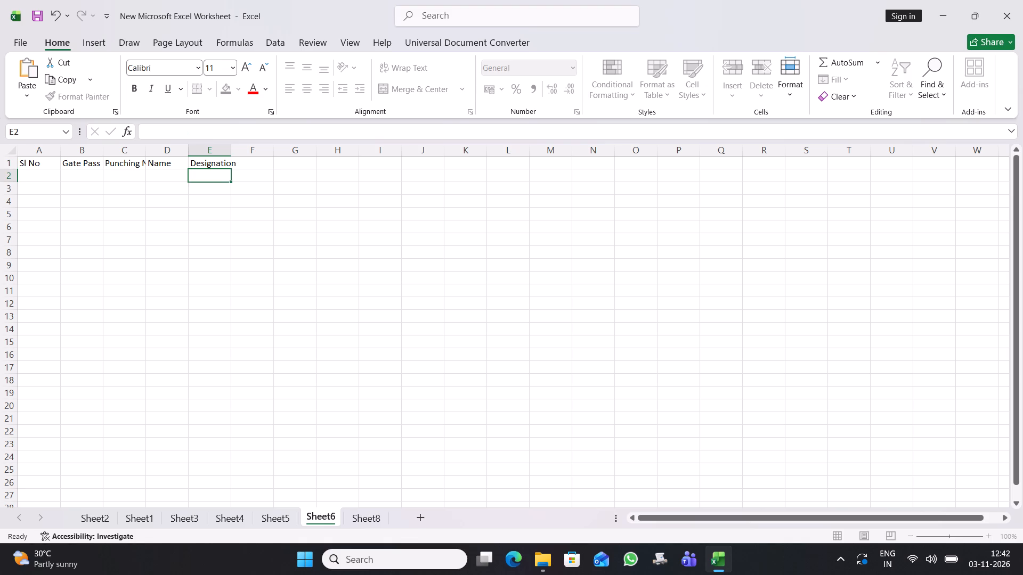
Complete the heading row with "Present" in F1 and "OT" in G1.
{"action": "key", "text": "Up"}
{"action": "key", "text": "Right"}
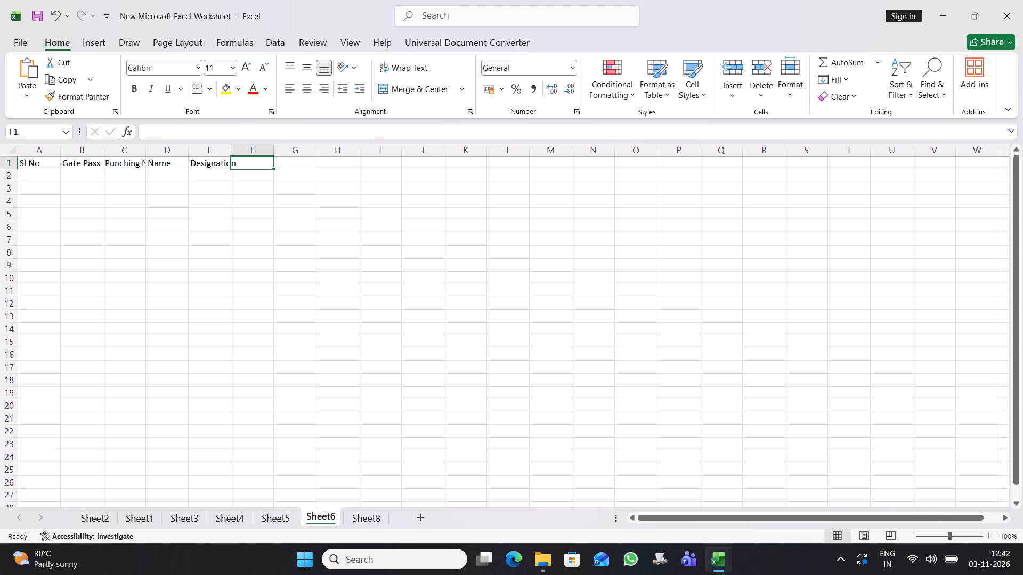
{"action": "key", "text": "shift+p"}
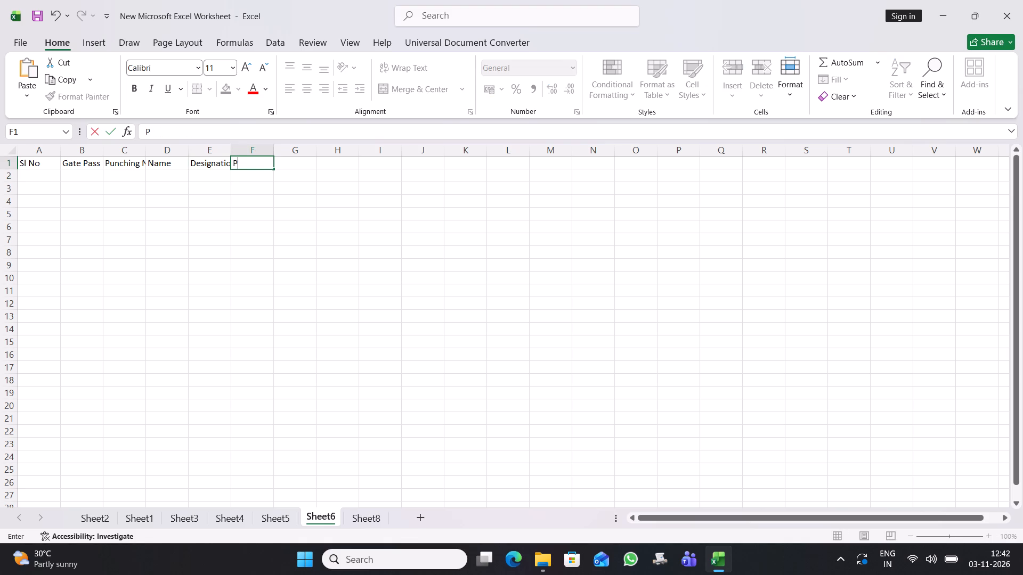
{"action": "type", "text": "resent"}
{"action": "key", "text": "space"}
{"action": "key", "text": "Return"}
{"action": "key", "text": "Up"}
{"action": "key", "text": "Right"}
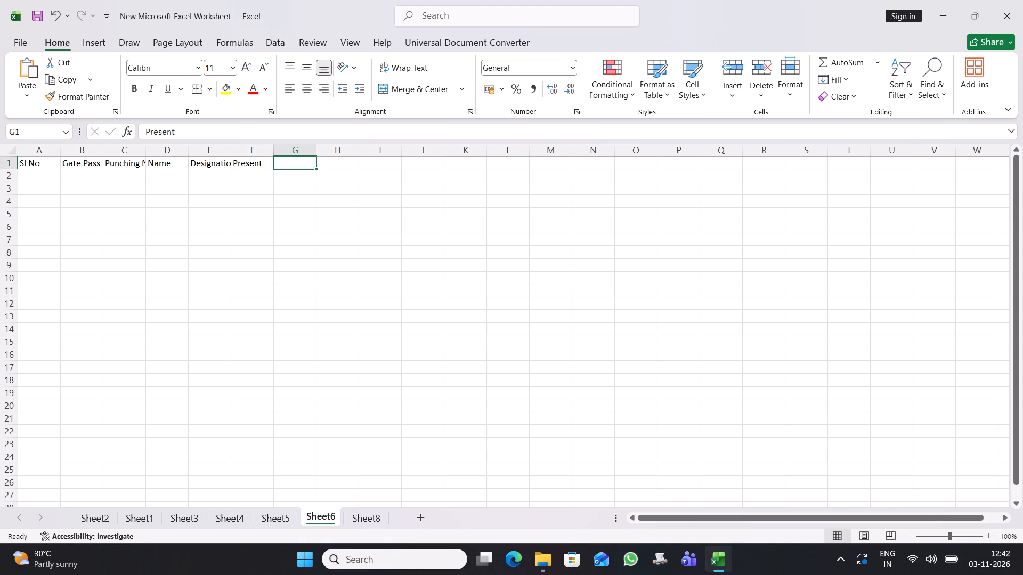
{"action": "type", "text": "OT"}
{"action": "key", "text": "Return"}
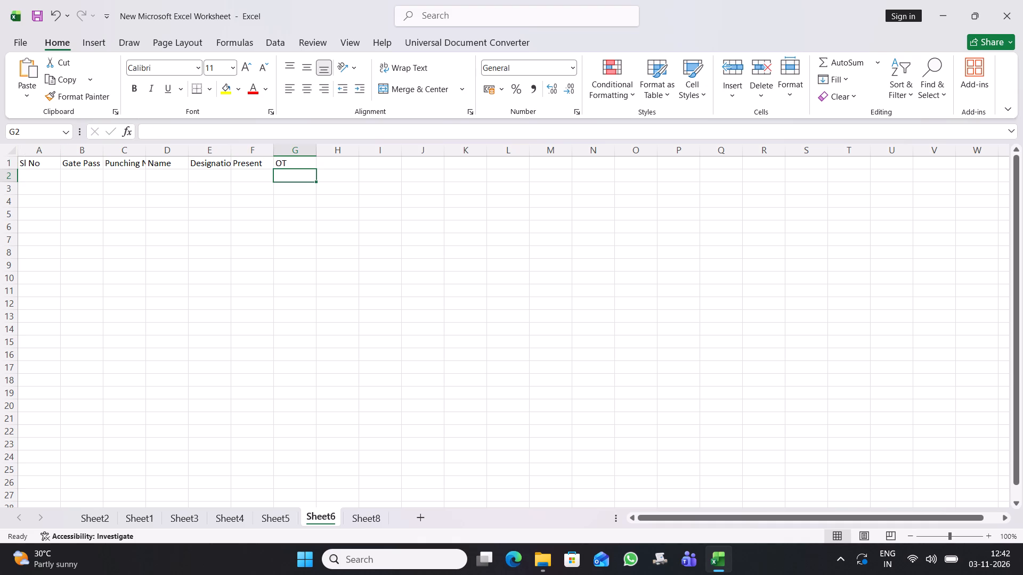
Autofit the widths of columns A to G to their headings in row 1.
{"action": "left_click_drag", "start_coordinate": [46, 161], "coordinate": [294, 165]}
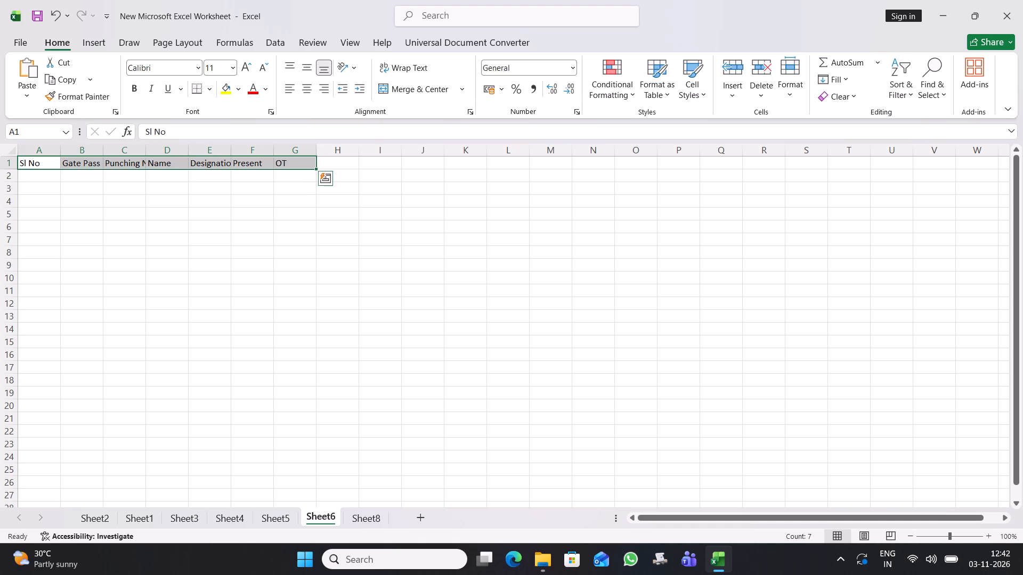
{"action": "key", "text": "alt+h"}
{"action": "key", "text": "alt+o"}
{"action": "key", "text": "alt+i"}
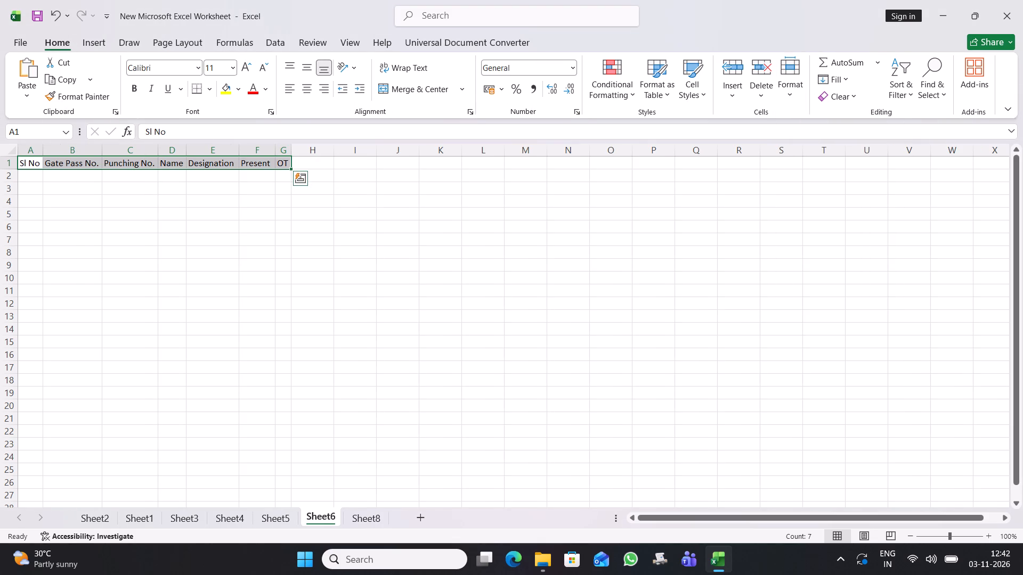
Enter the serial numbers 1, 2 and 3 in cells A2 to A4 under "Sl No".
{"action": "left_click", "coordinate": [37, 175]}
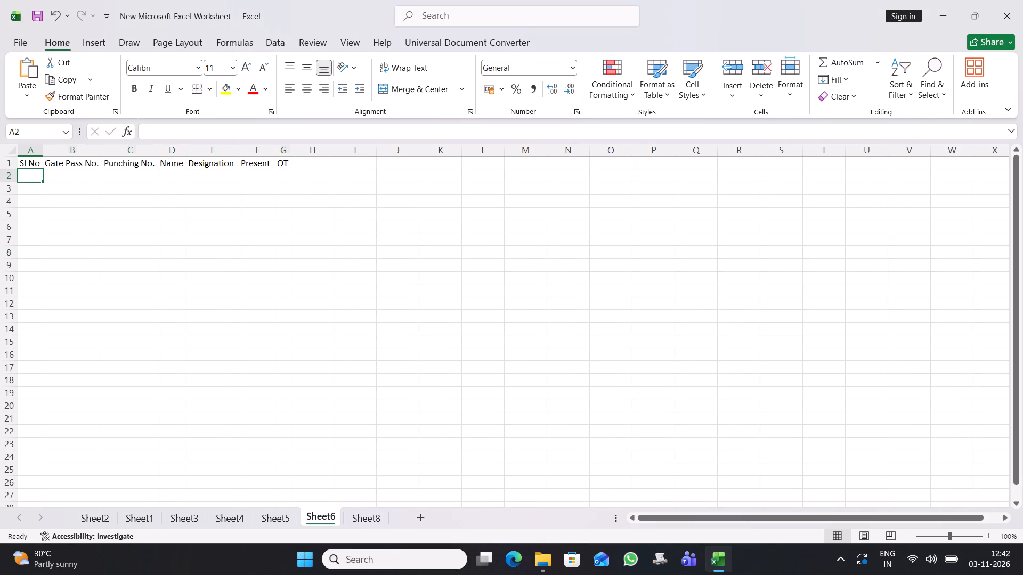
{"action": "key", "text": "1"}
{"action": "key", "text": "Return"}
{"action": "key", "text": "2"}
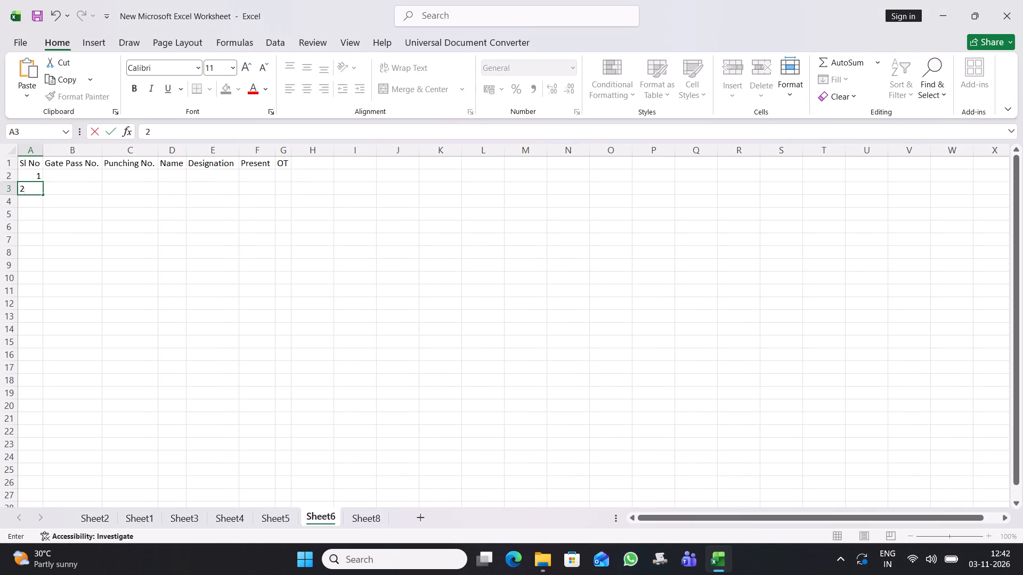
{"action": "key", "text": "Return"}
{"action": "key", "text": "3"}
{"action": "key", "text": "Return"}
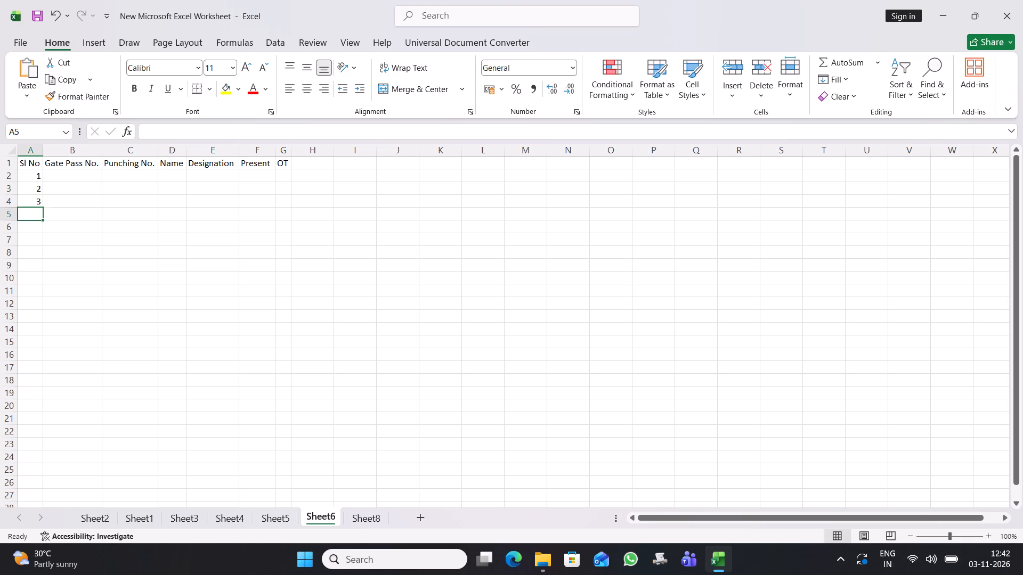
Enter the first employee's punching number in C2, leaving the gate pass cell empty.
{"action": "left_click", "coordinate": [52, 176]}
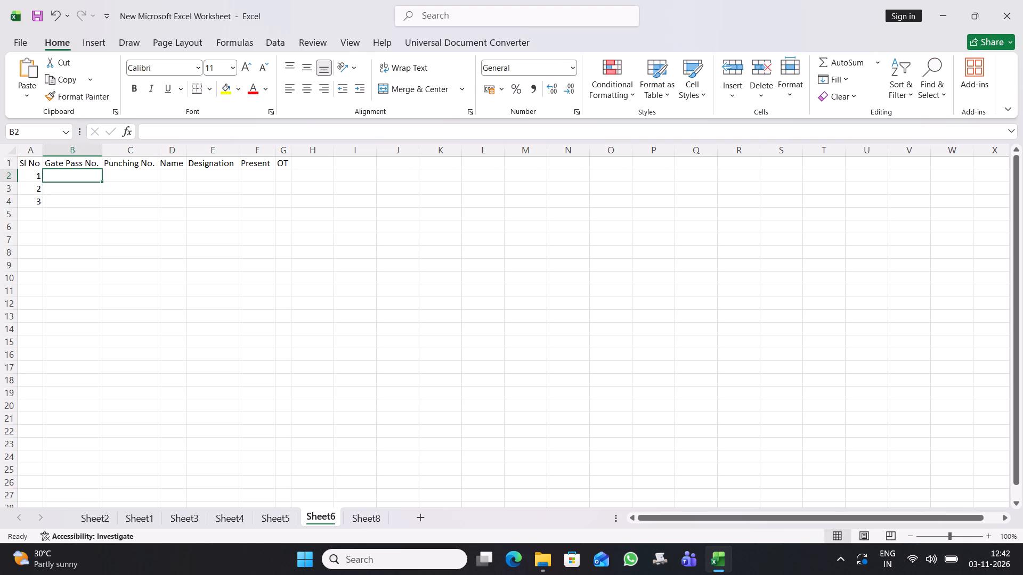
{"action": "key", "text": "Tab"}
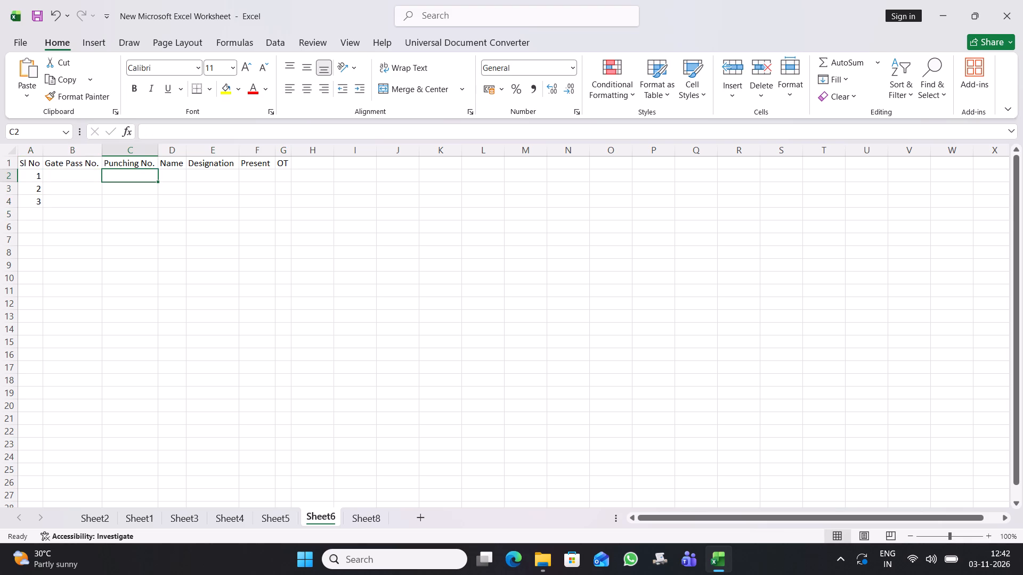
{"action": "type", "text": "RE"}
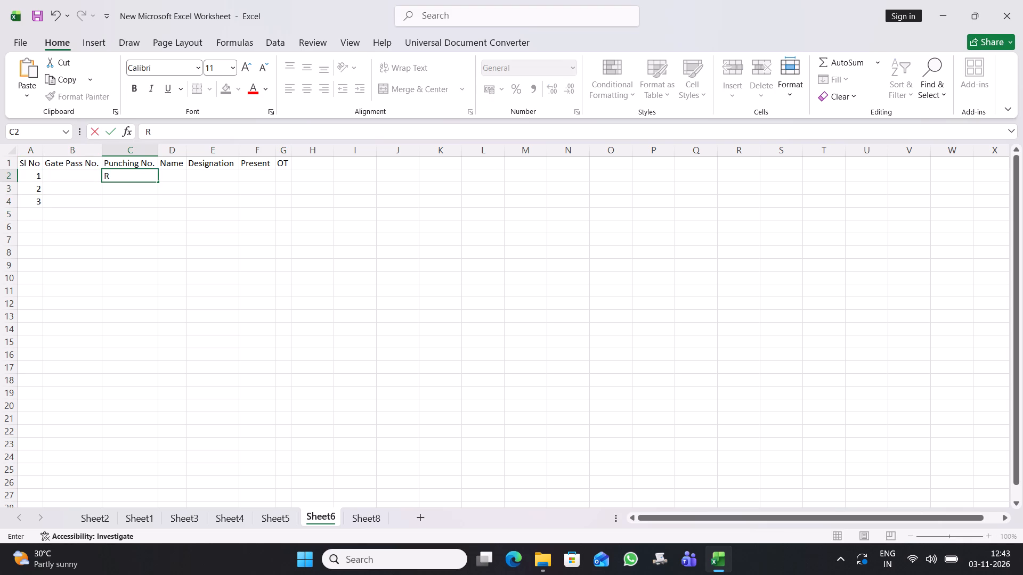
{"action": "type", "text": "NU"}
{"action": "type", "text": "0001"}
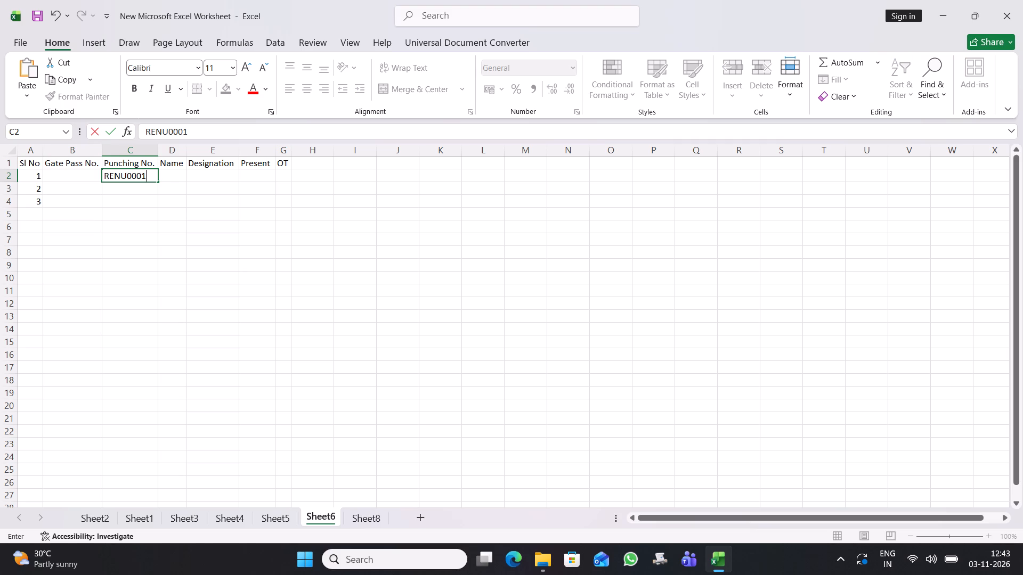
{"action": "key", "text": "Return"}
Enter the first employee's full name in D2 and autofit the Name column to it.
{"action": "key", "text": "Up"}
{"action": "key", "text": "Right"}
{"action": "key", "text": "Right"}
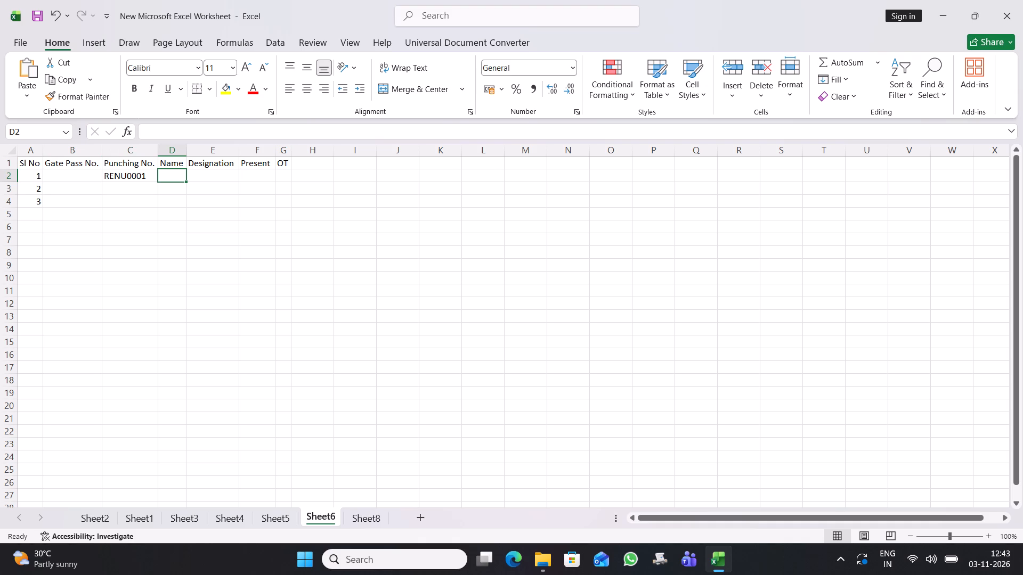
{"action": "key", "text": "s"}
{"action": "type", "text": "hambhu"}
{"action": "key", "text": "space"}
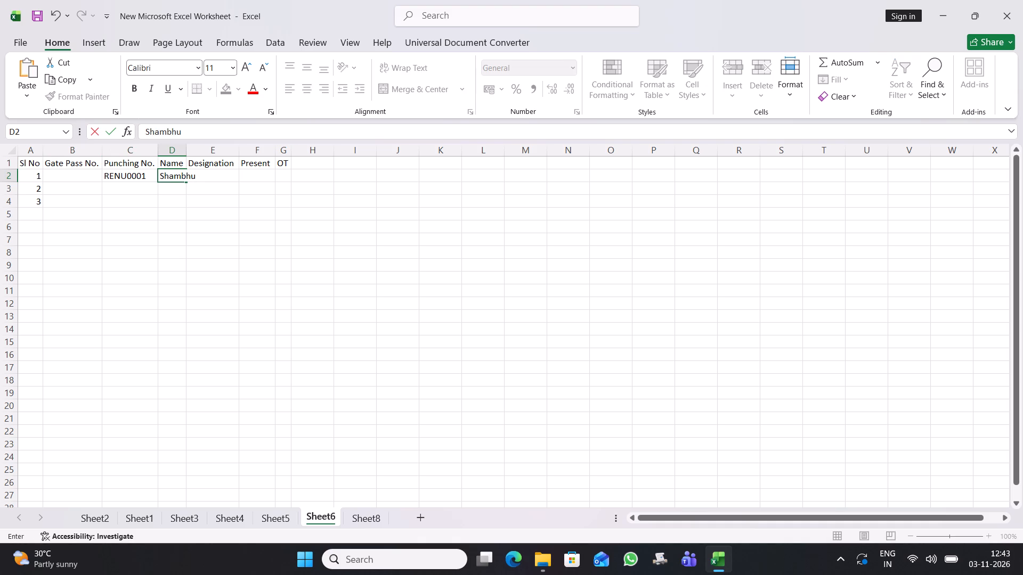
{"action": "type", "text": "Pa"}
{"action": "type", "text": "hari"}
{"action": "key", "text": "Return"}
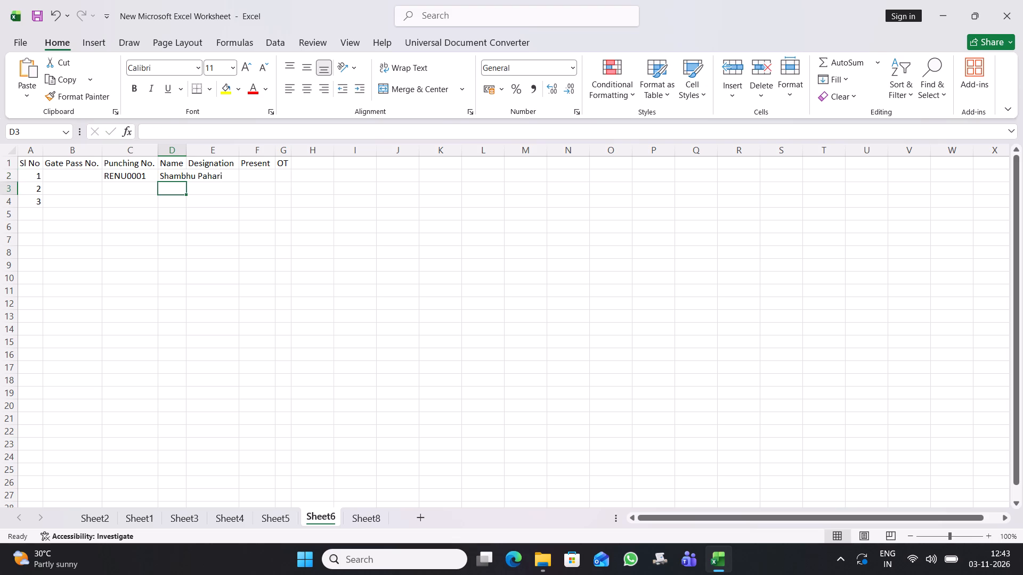
{"action": "double_click", "coordinate": [184, 152]}
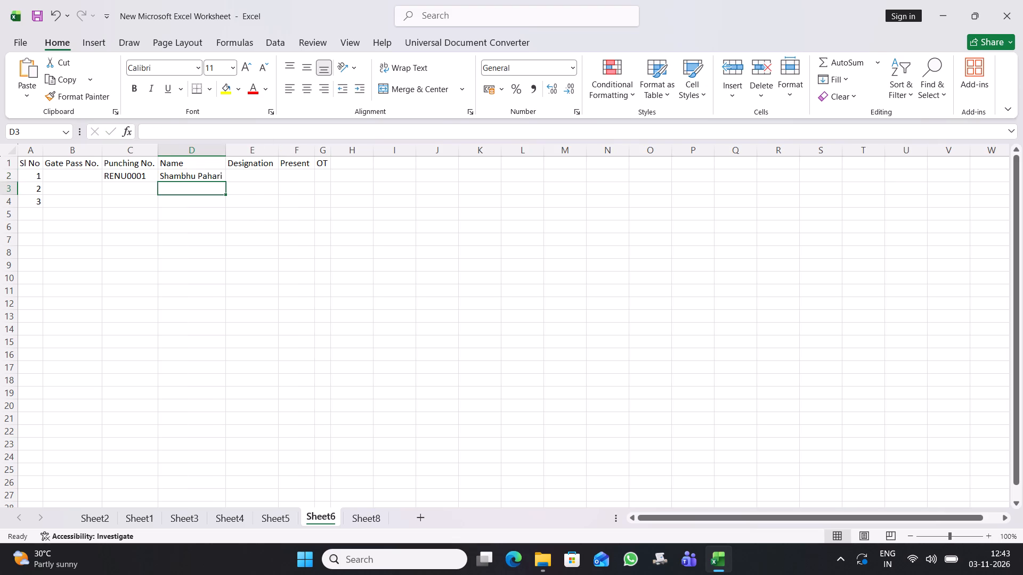
Enter "Supervisor" as the first employee's designation in E2.
{"action": "left_click", "coordinate": [253, 178]}
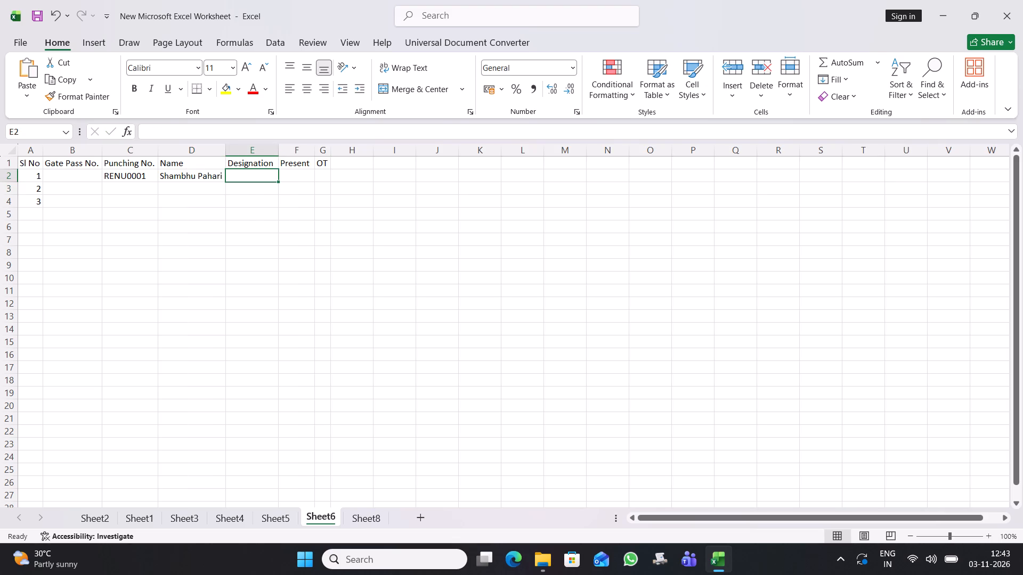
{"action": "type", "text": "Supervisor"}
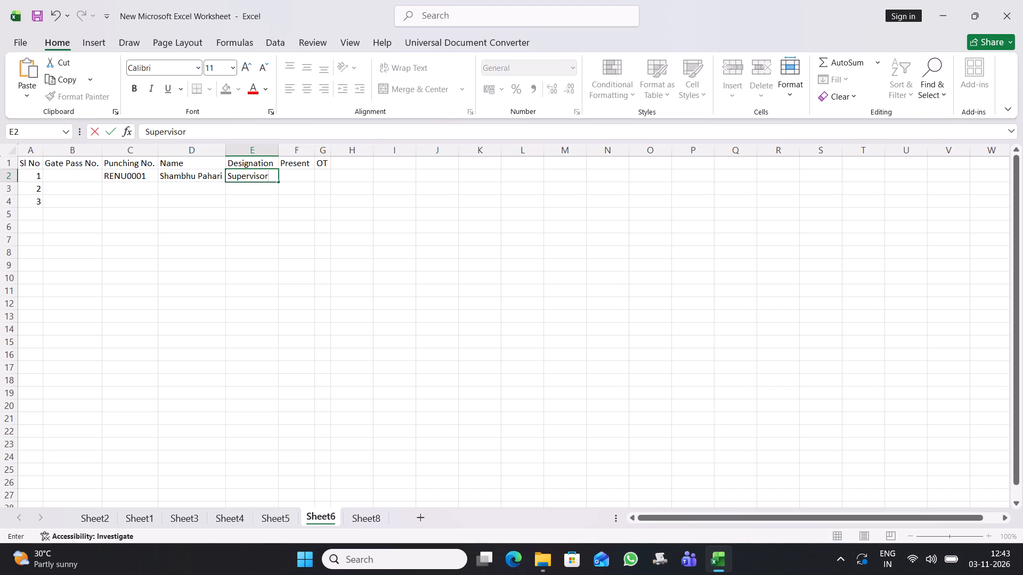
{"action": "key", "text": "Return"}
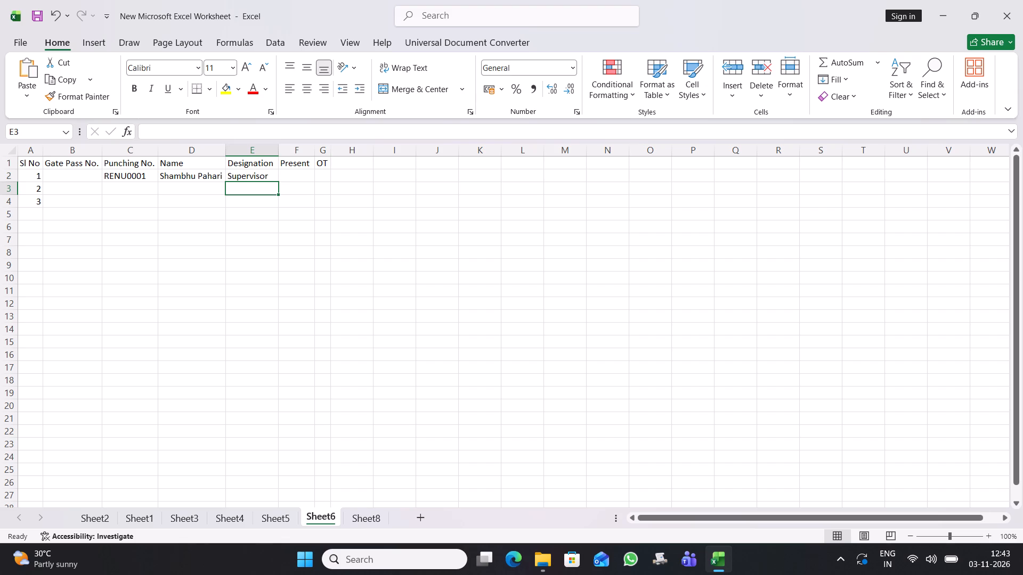
Add the second employee's name in D3 and fill the "Supervisor" designation down into E3.
{"action": "left_click", "coordinate": [173, 185]}
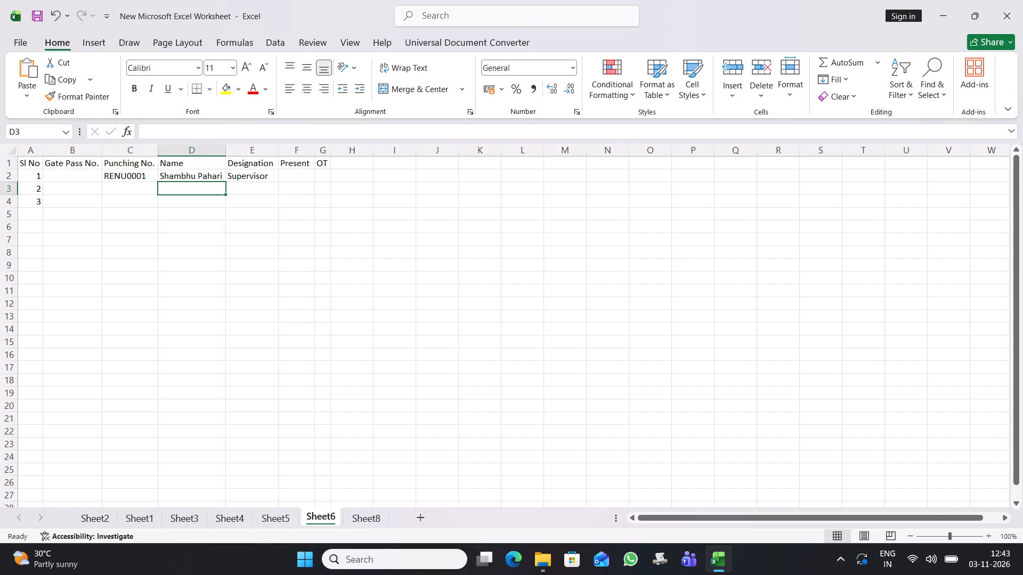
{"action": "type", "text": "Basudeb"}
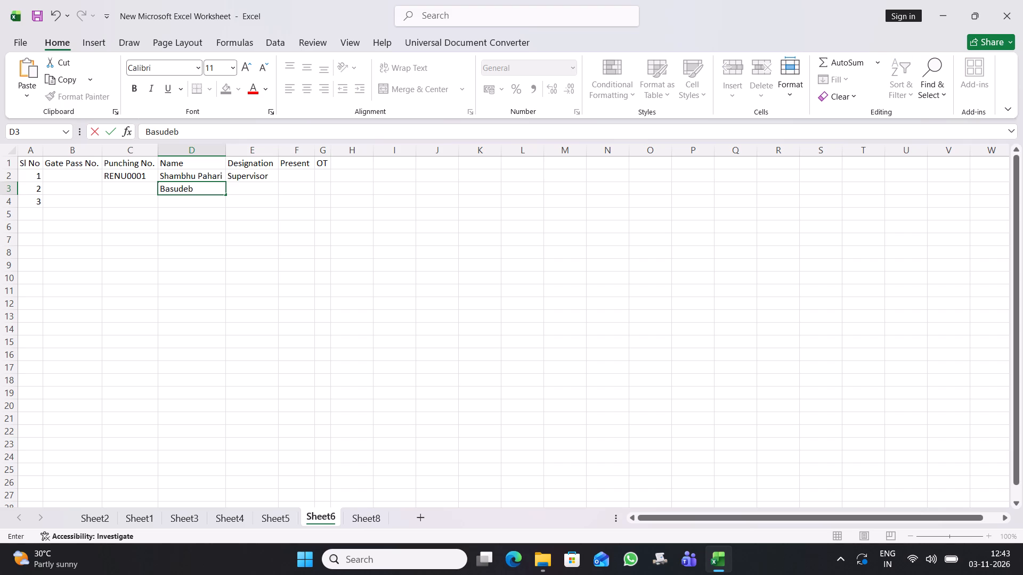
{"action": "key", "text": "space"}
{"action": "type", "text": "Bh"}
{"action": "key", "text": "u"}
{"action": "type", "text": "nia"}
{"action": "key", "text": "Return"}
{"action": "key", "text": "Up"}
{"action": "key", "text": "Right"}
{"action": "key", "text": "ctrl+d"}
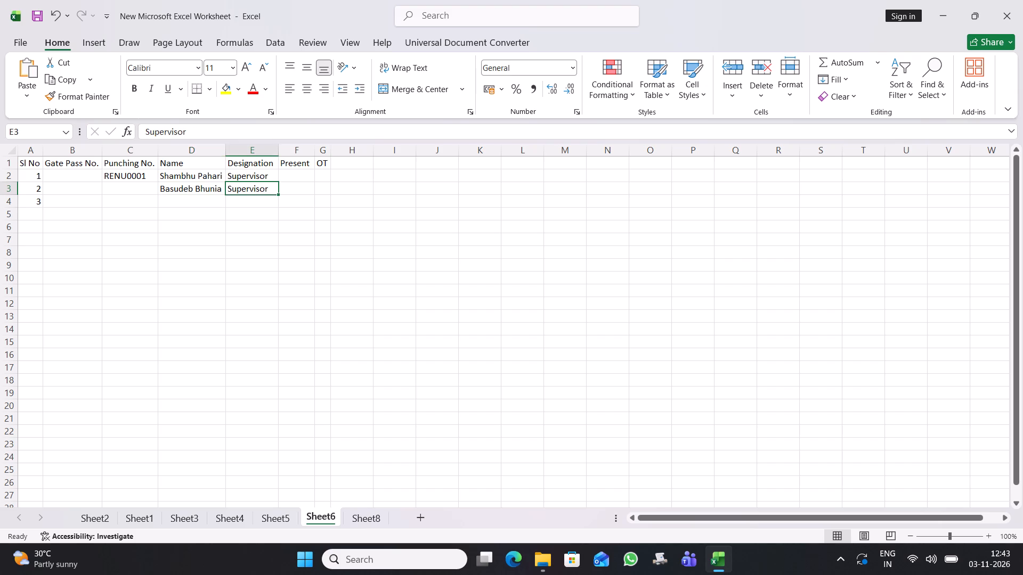
Enter the third employee's full name in D4 under the Name heading.
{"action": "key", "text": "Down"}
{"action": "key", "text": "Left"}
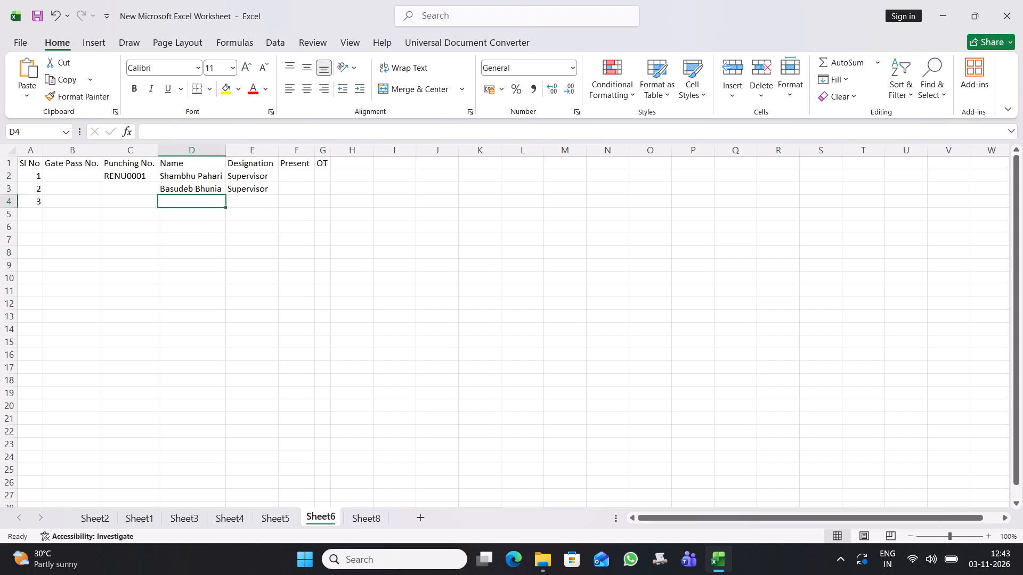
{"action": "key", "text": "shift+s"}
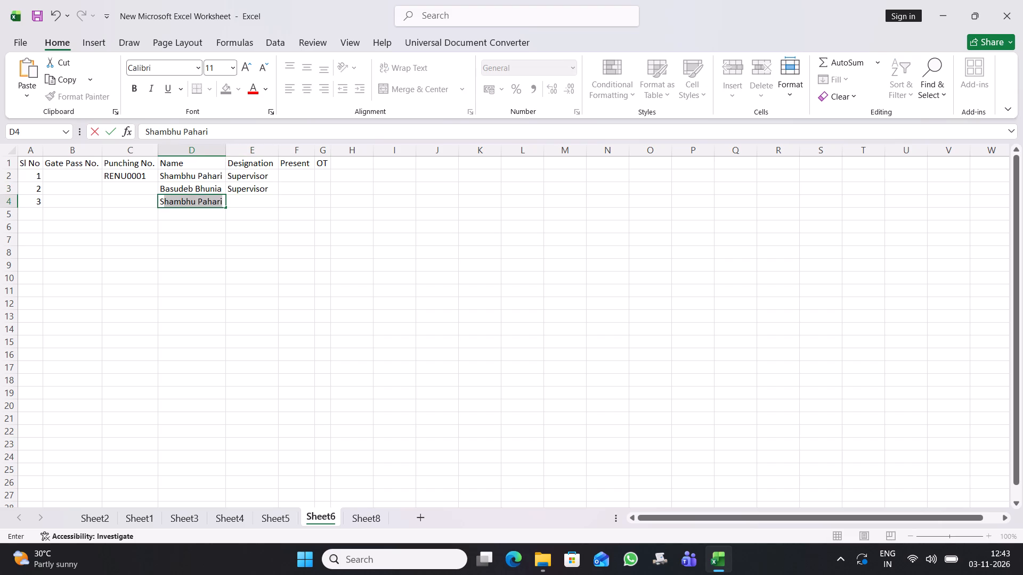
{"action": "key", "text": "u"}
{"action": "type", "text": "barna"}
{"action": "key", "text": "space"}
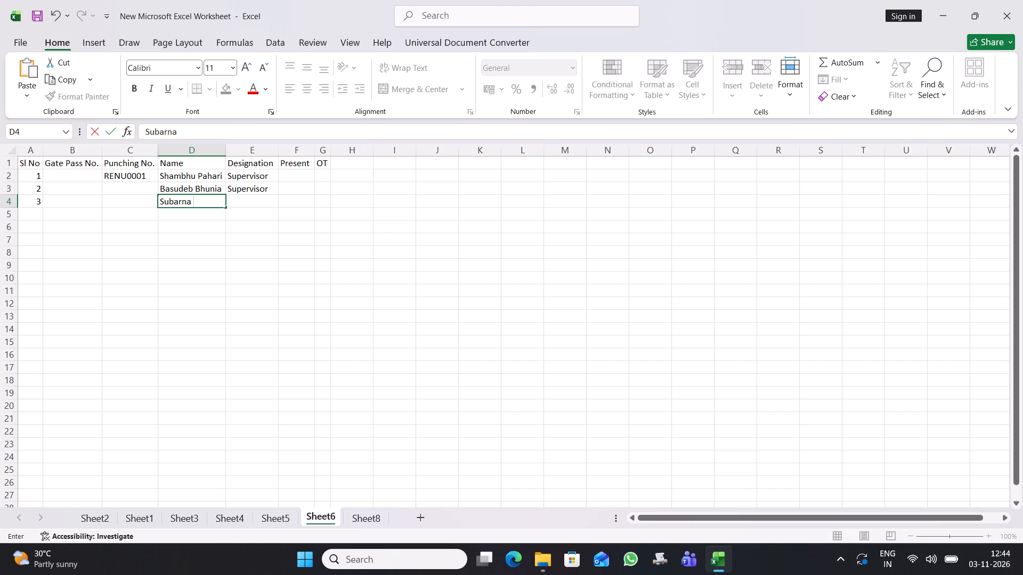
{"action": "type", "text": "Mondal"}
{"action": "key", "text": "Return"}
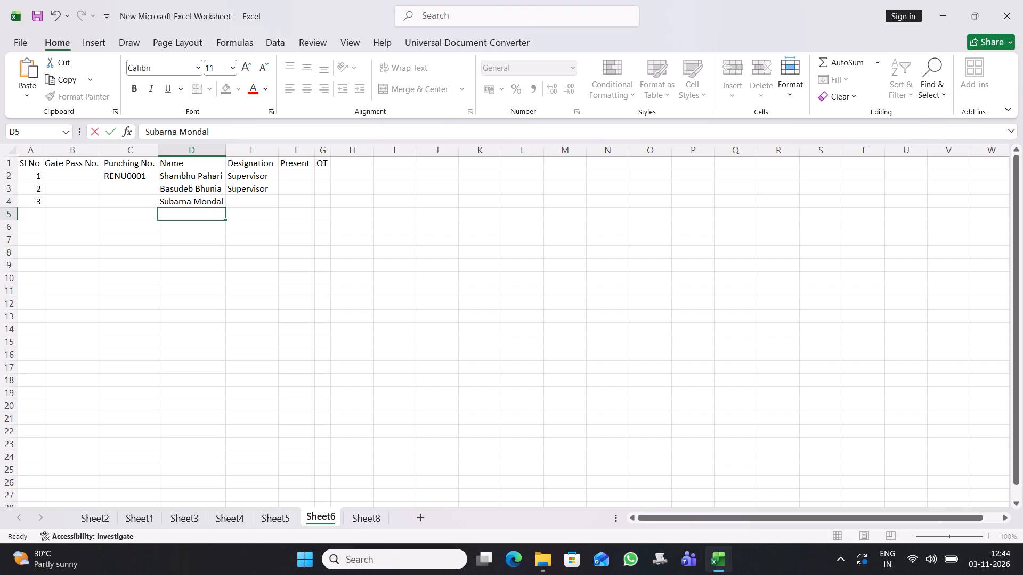
Delete the Gate Pass No. and Punching No. columns from the table.
{"action": "left_click", "coordinate": [72, 146]}
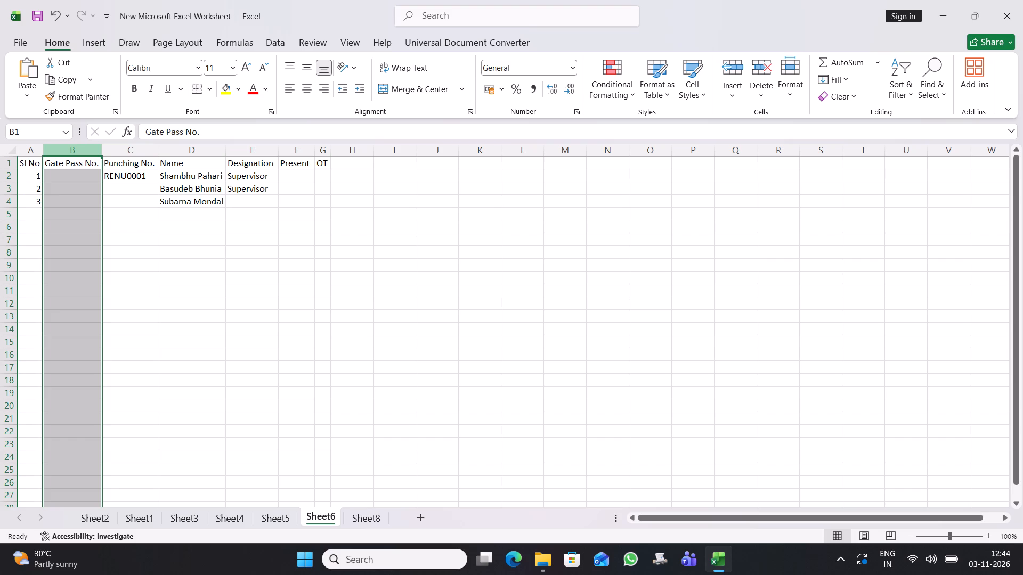
{"action": "key", "text": "ctrl+minus"}
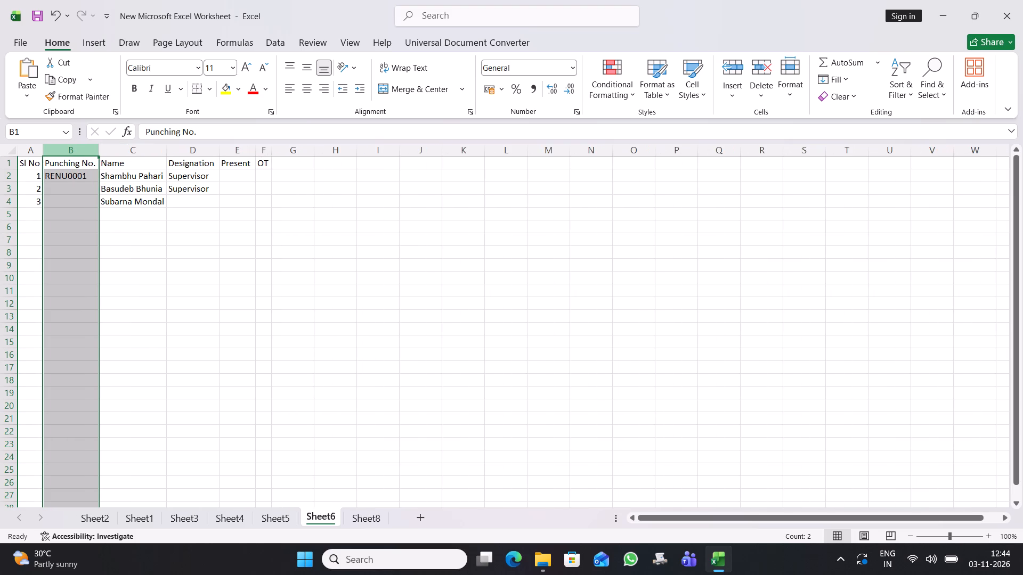
{"action": "key", "text": "ctrl+minus"}
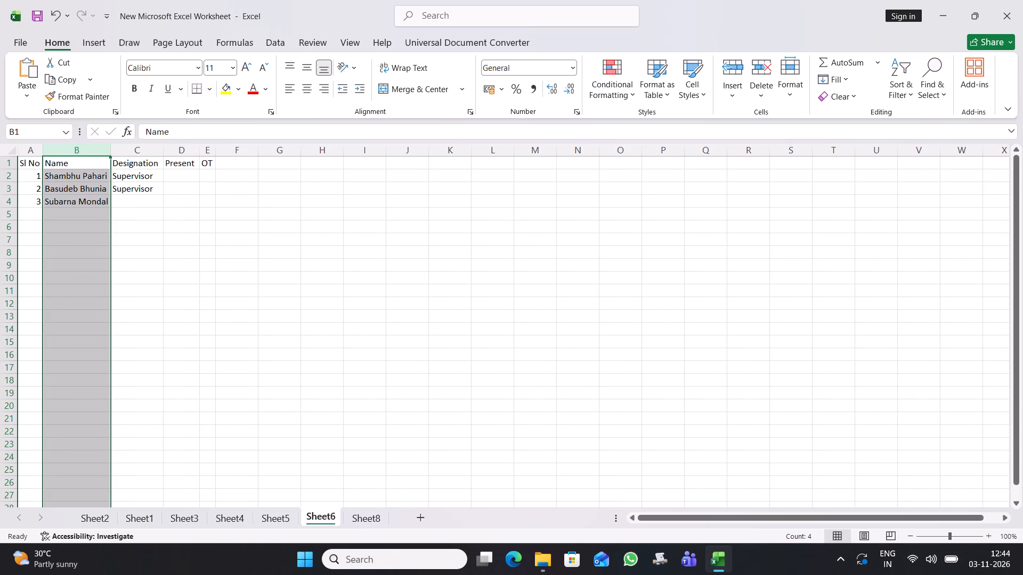
Fill the "Supervisor" designation down into C4 for the third employee.
{"action": "left_click", "coordinate": [145, 199]}
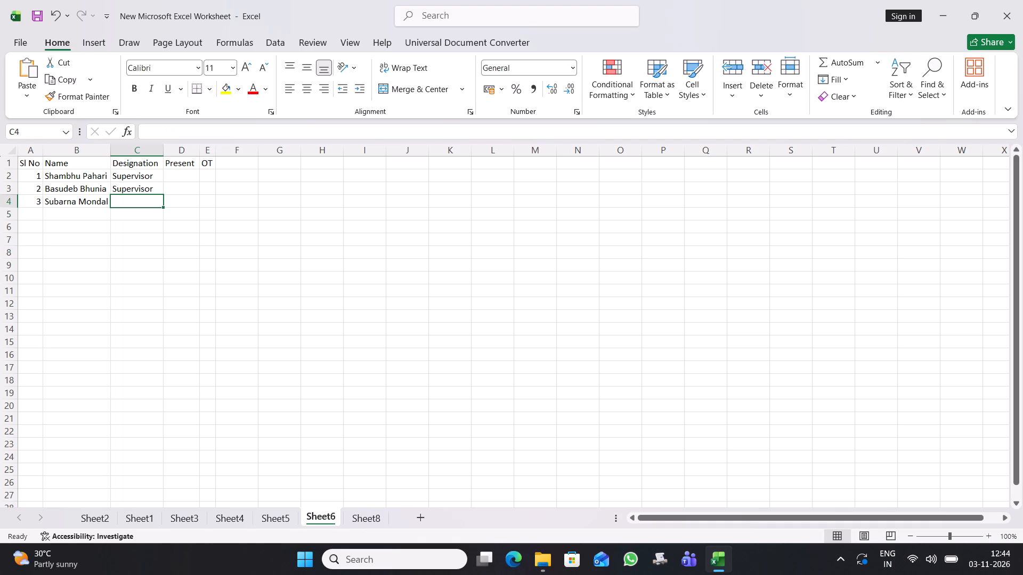
{"action": "key", "text": "ctrl+d"}
{"action": "key", "text": "Return"}
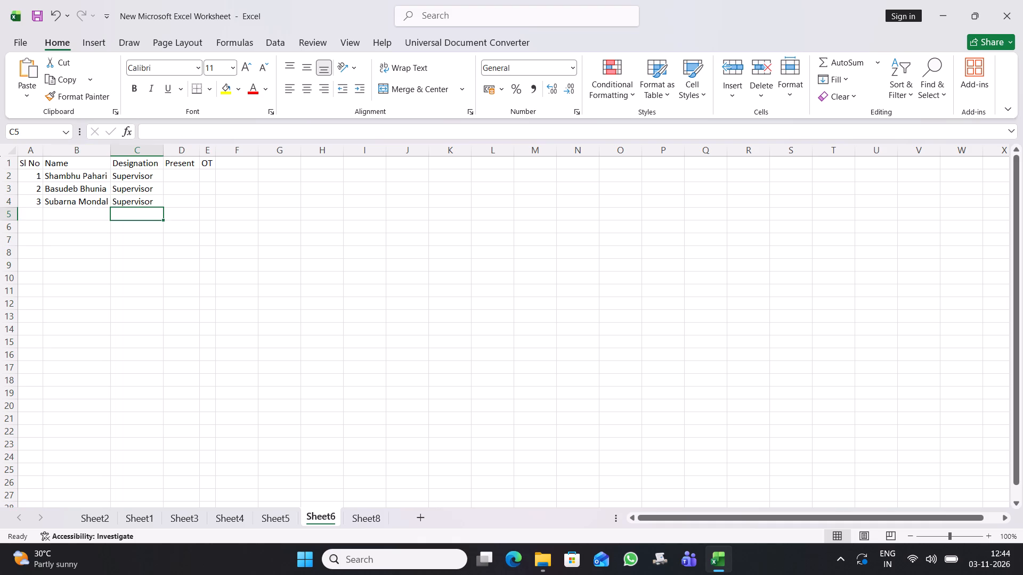
Add the fourth employee's full name in B5 and the designation "Carpenter" in C5.
{"action": "key", "text": "Left"}
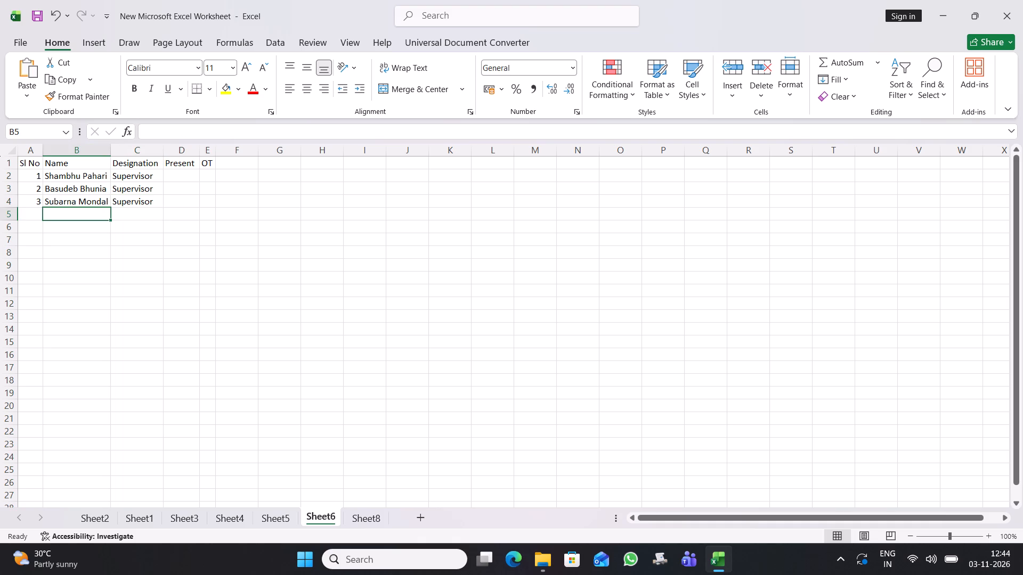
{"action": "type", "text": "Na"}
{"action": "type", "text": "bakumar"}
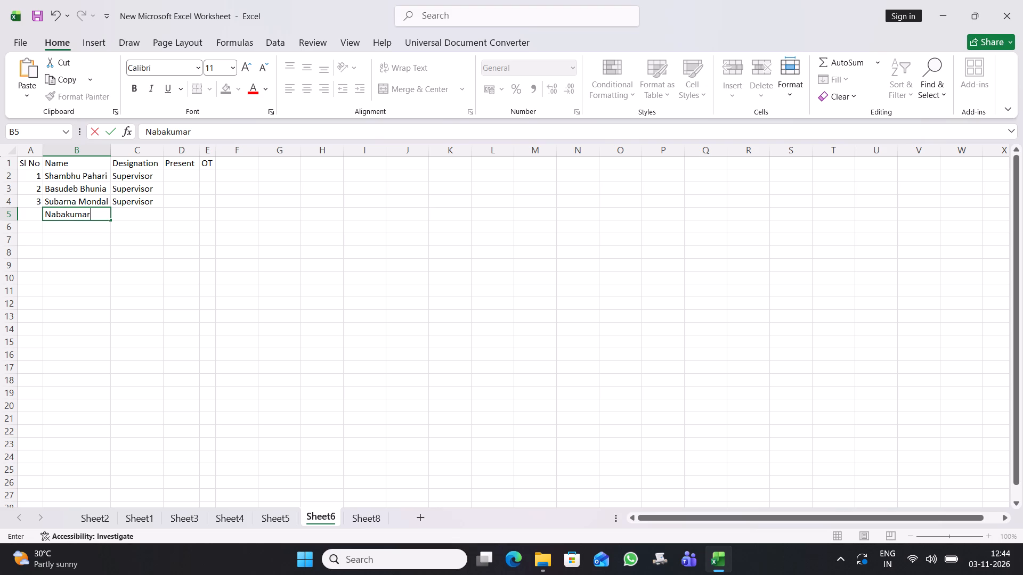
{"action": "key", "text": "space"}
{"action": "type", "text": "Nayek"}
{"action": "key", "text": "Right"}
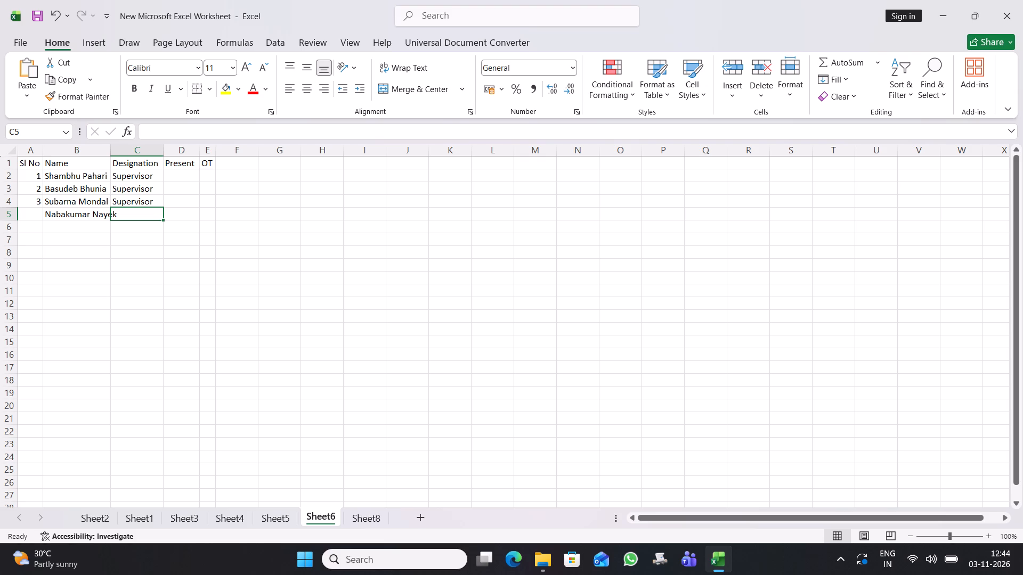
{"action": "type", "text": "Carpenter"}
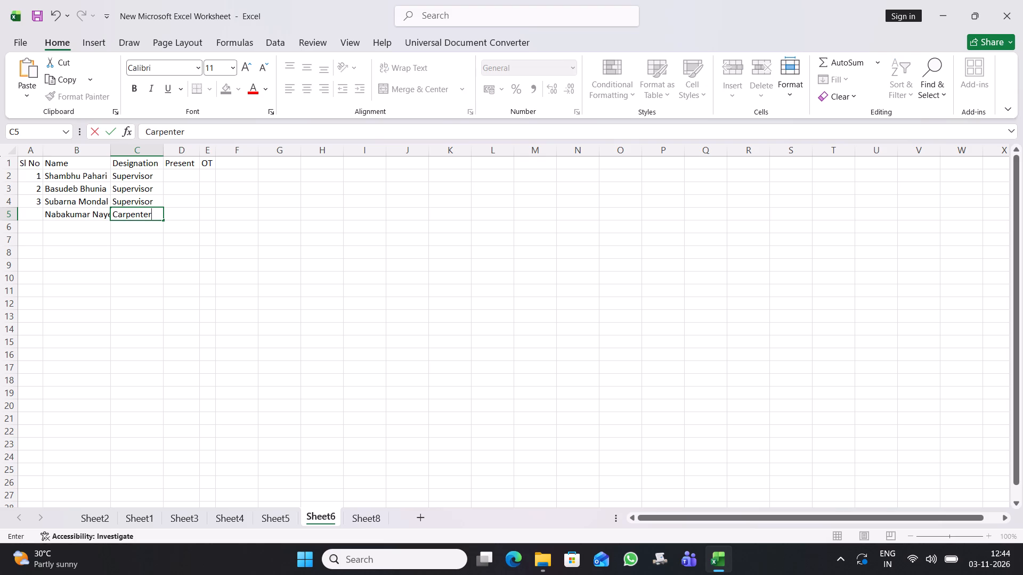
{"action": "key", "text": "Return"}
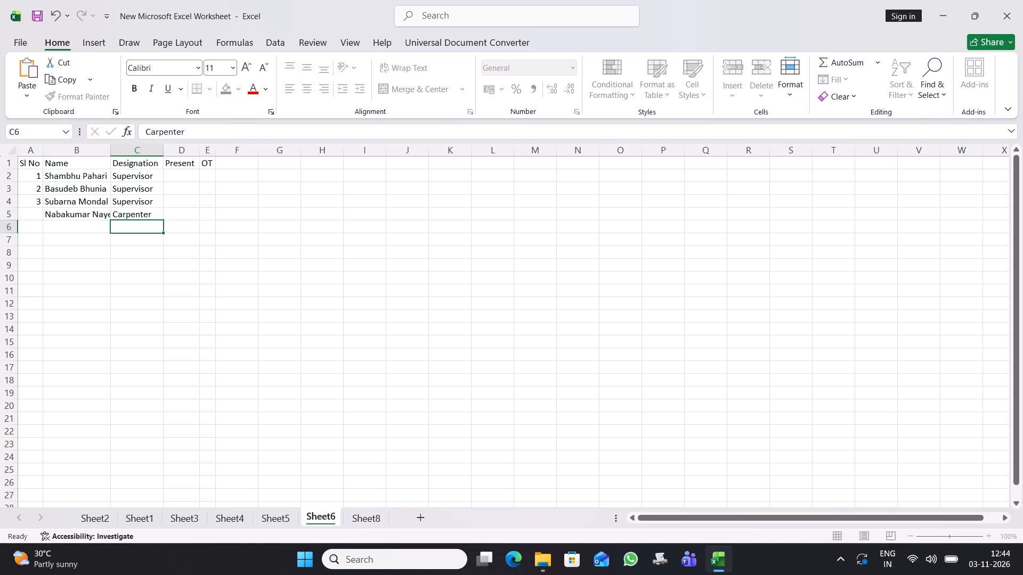
AutoFit the width of the Name column to its longest entry.
{"action": "double_click", "coordinate": [109, 149]}
Add the fifth employee's full name in B6 and fill the "Carpenter" designation down into C6.
{"action": "left_click", "coordinate": [94, 226]}
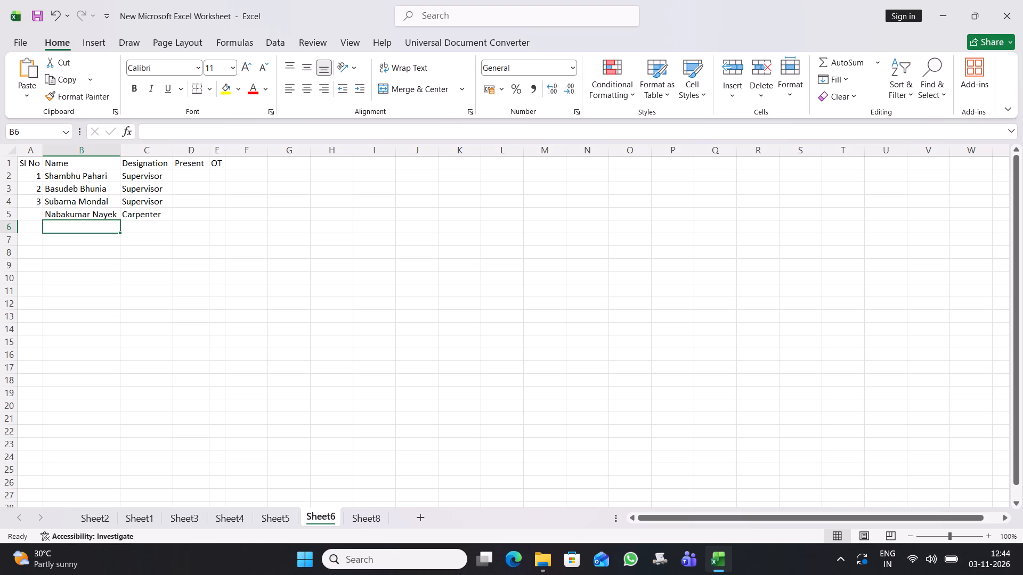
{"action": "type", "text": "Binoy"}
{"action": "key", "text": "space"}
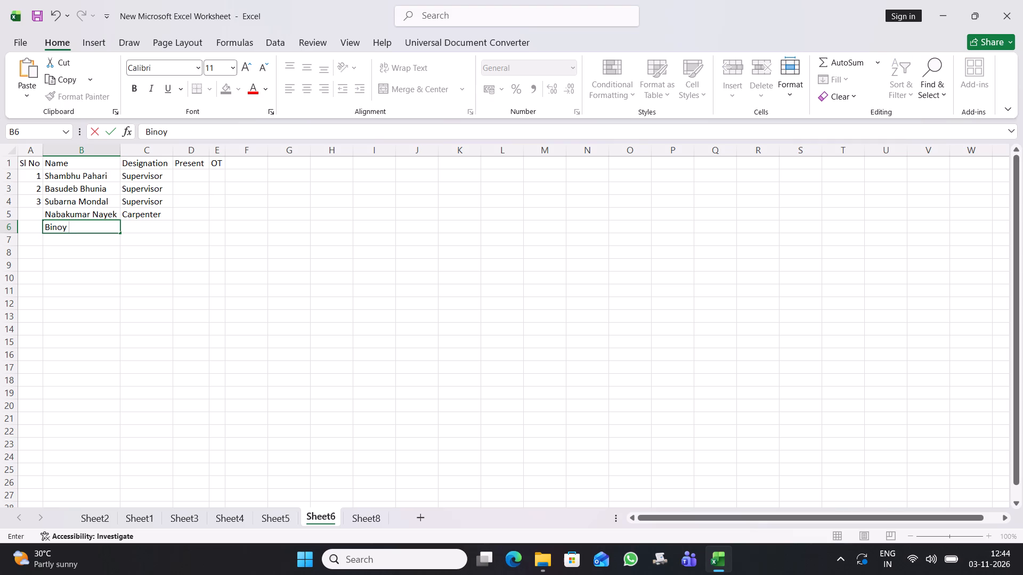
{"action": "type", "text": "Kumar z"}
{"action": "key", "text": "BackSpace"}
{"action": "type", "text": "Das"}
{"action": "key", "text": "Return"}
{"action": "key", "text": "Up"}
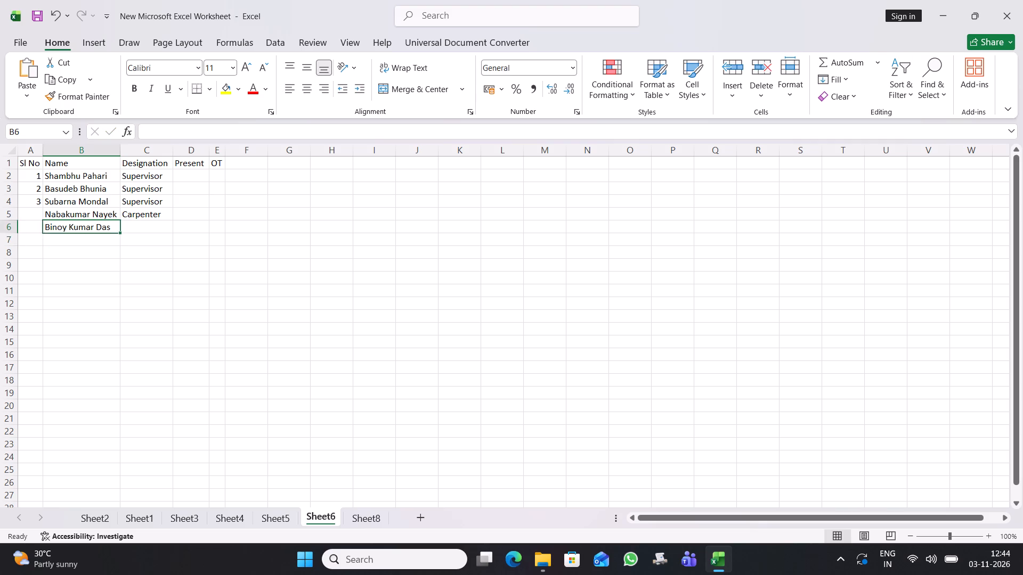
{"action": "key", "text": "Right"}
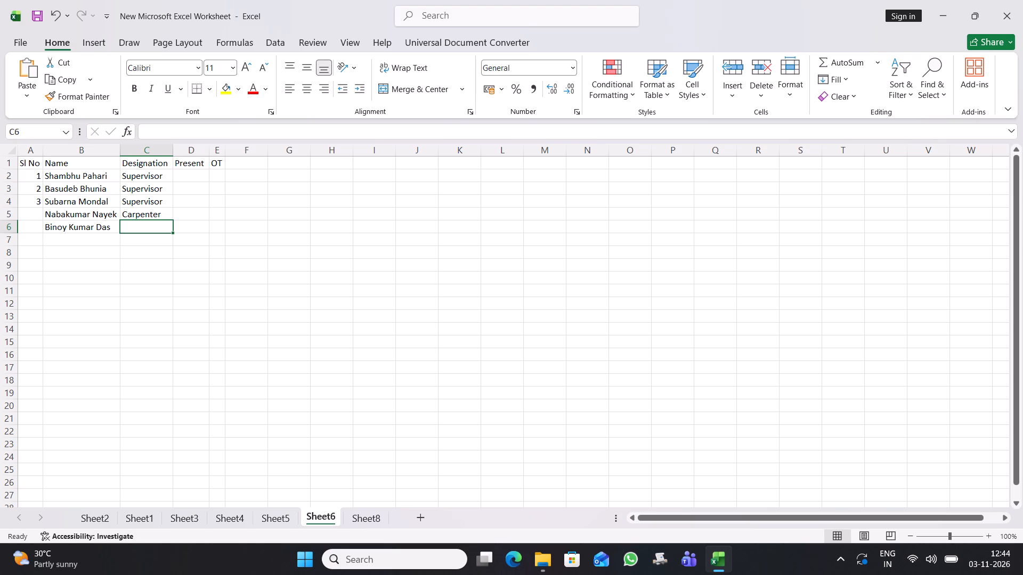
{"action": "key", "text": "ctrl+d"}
Add the sixth employee's full name in B7 and the designation "Fitter" in C7.
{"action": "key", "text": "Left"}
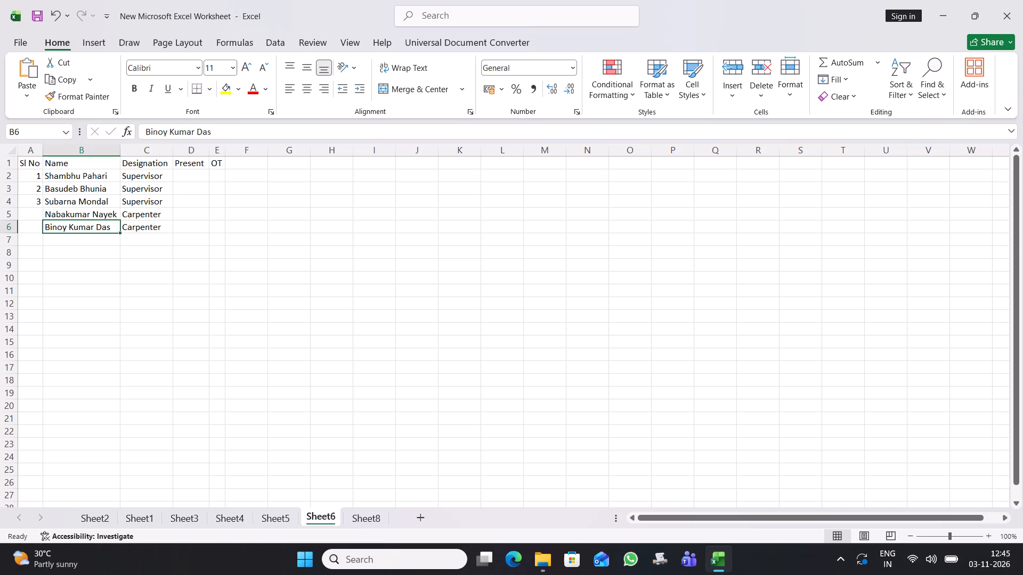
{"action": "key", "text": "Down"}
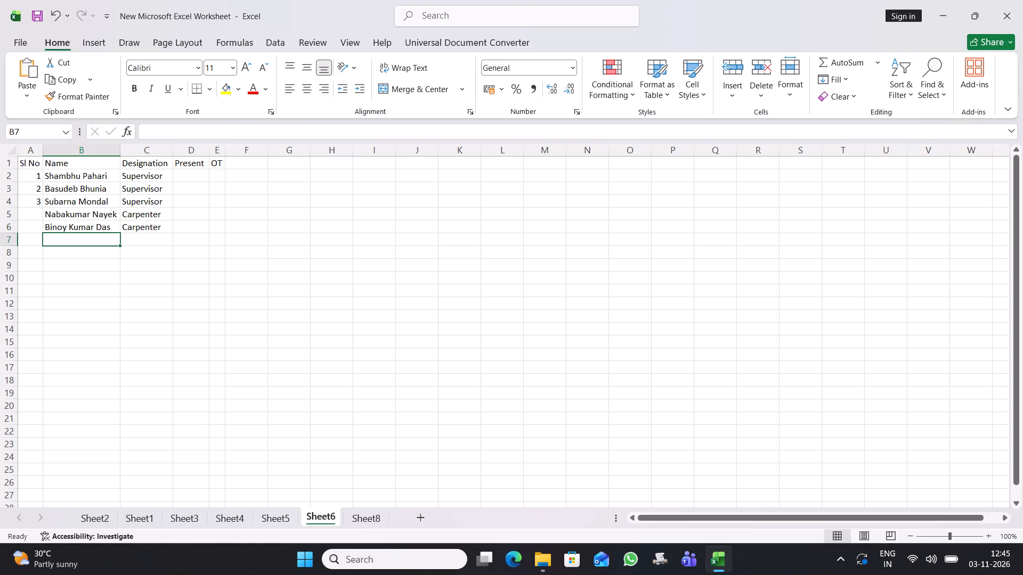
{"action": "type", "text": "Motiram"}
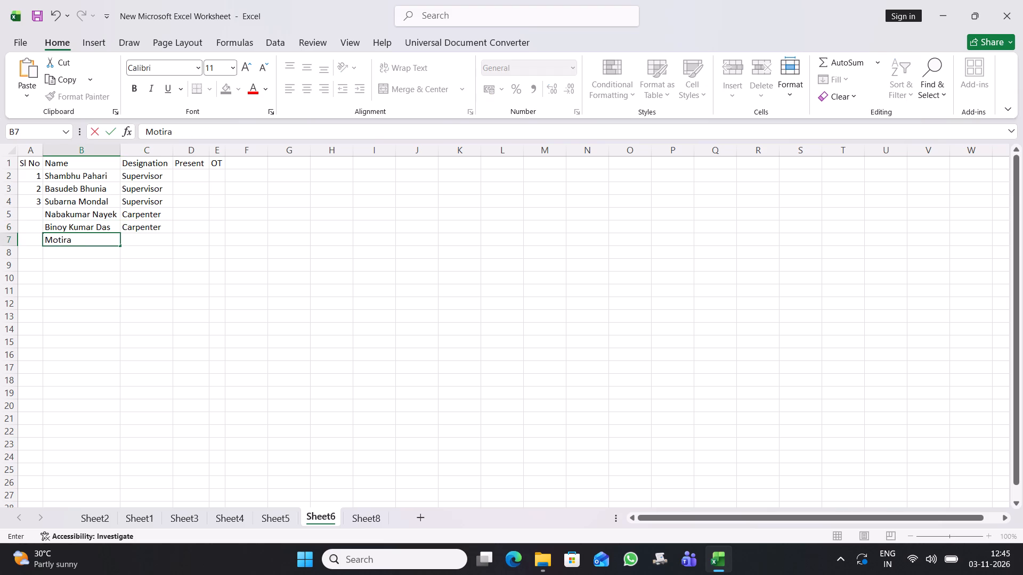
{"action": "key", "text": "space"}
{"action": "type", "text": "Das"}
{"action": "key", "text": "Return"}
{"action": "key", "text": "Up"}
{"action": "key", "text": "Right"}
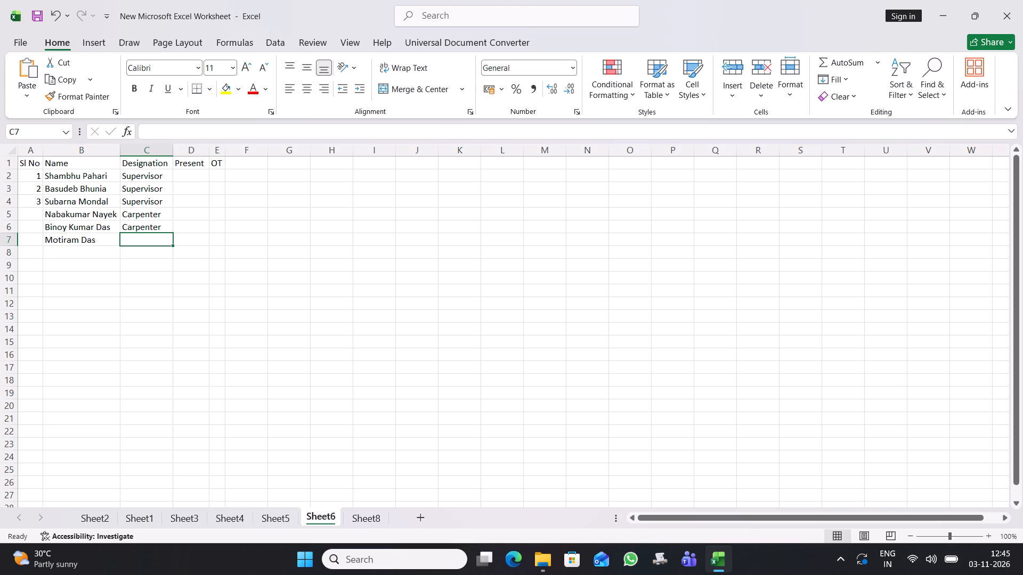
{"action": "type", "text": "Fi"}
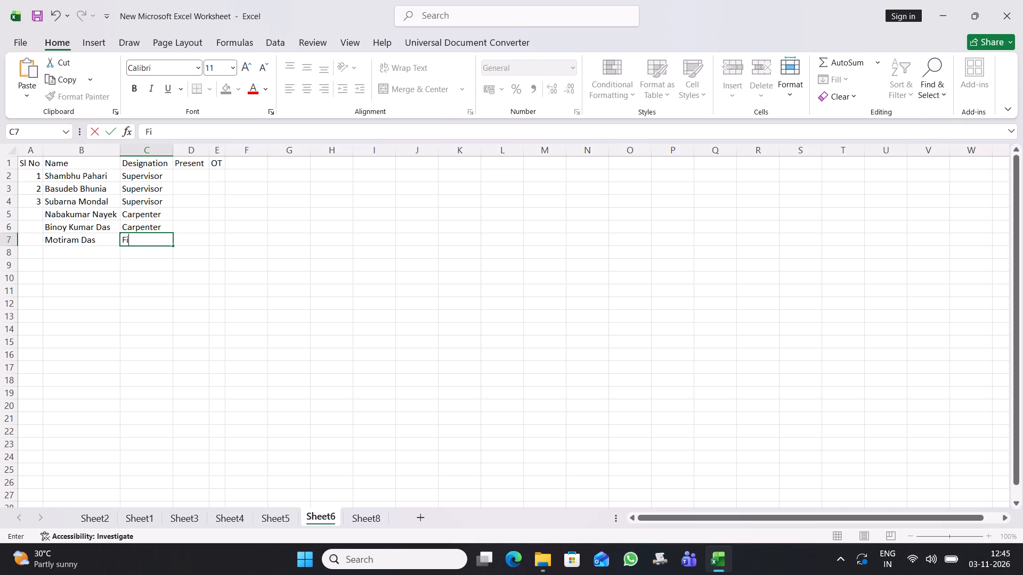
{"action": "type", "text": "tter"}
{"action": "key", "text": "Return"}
Add the seventh employee's full name in B8 and fill the "Fitter" designation down into C8.
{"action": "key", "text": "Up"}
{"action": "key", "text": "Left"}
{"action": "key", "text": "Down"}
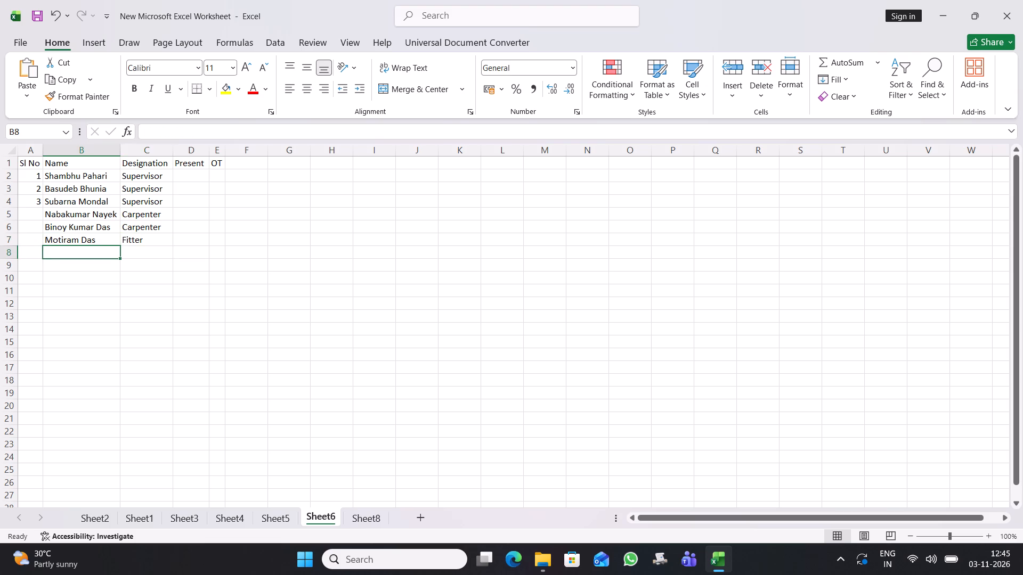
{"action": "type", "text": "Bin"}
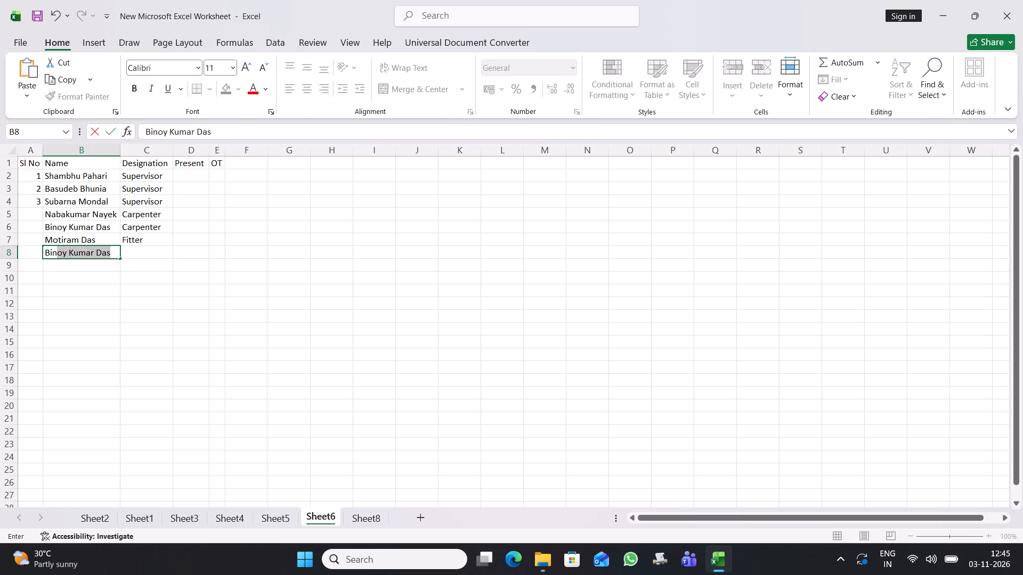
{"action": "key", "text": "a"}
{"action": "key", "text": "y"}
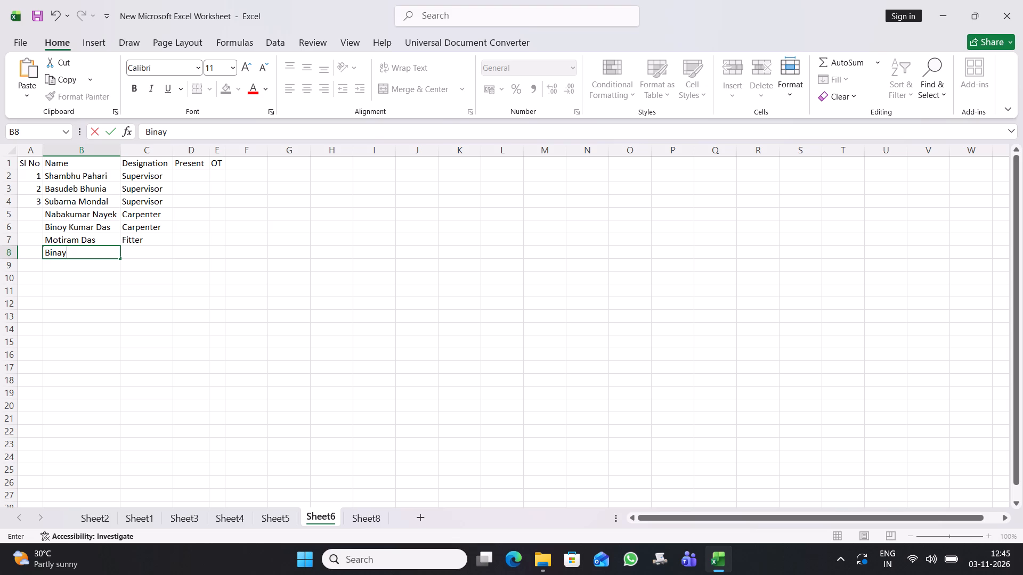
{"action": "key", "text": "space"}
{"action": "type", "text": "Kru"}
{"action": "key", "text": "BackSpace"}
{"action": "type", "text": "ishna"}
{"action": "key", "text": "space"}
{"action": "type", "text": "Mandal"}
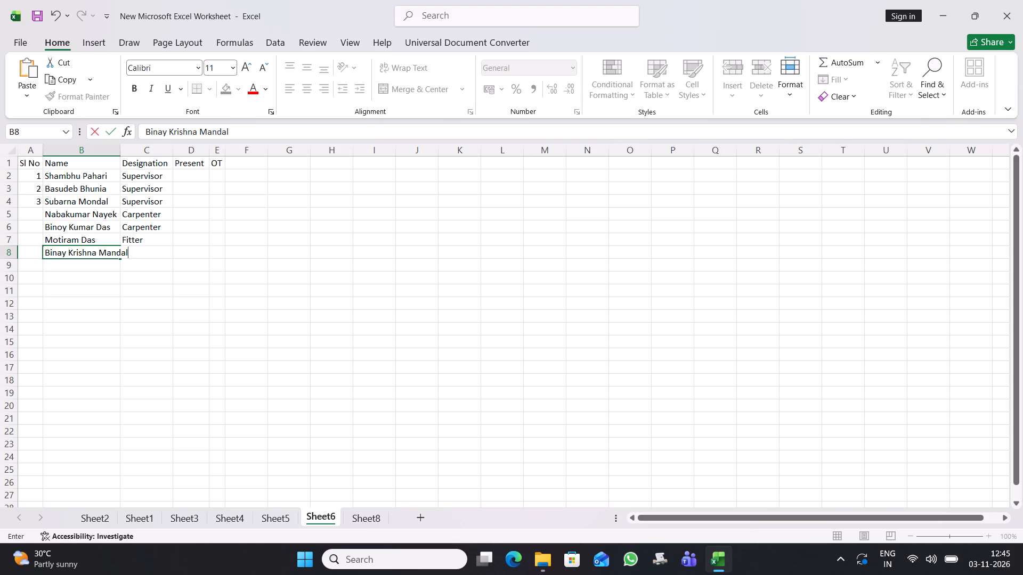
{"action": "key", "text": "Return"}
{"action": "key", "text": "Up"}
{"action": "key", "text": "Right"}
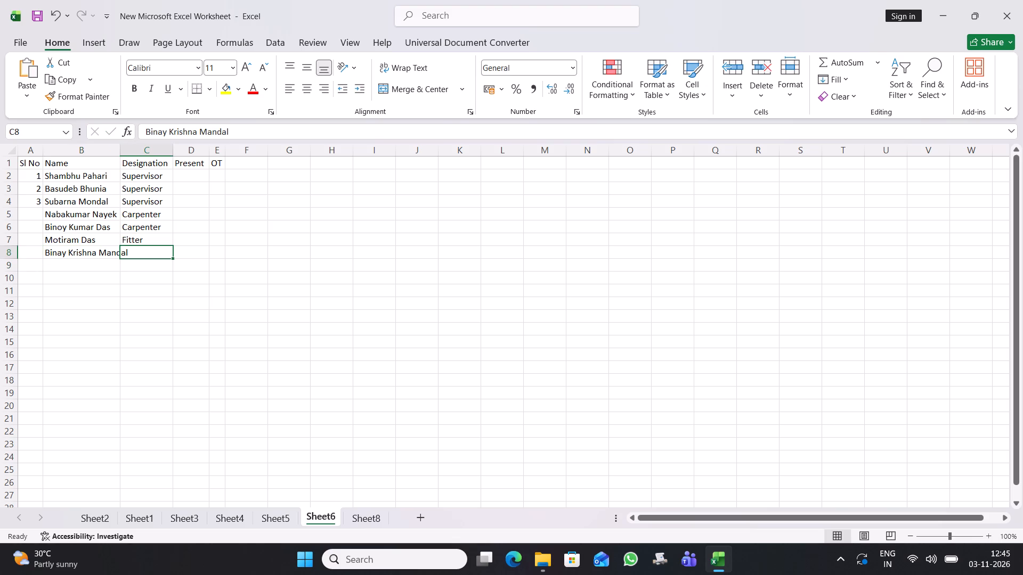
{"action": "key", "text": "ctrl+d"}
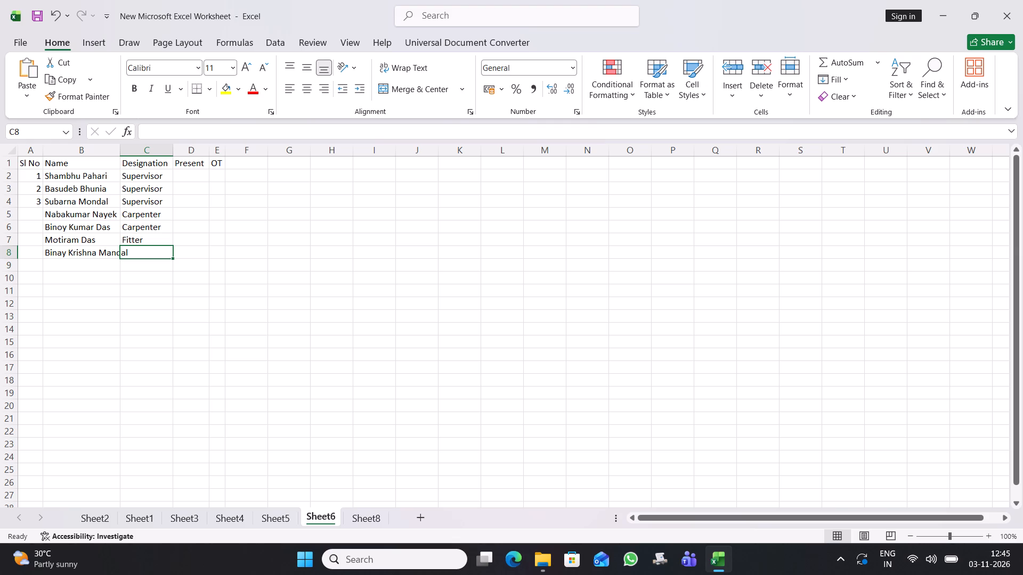
AutoFit the Name column again so the seventh employee's name fits.
{"action": "double_click", "coordinate": [120, 152]}
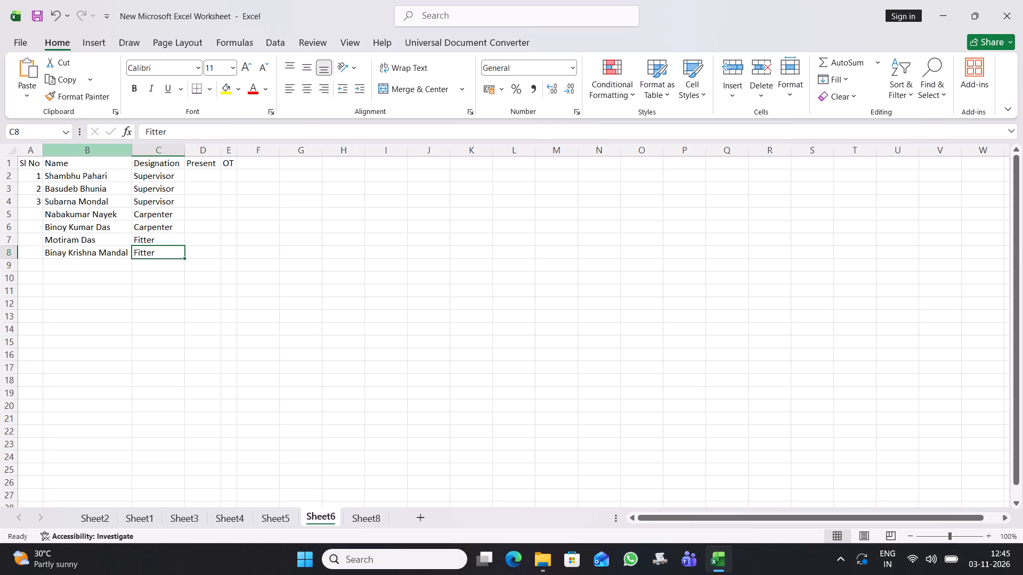
Extend the serial number series from A2:A4 down to A8, alongside the last employee.
{"action": "left_click", "coordinate": [33, 173]}
{"action": "left_click_drag", "start_coordinate": [33, 173], "coordinate": [31, 199]}
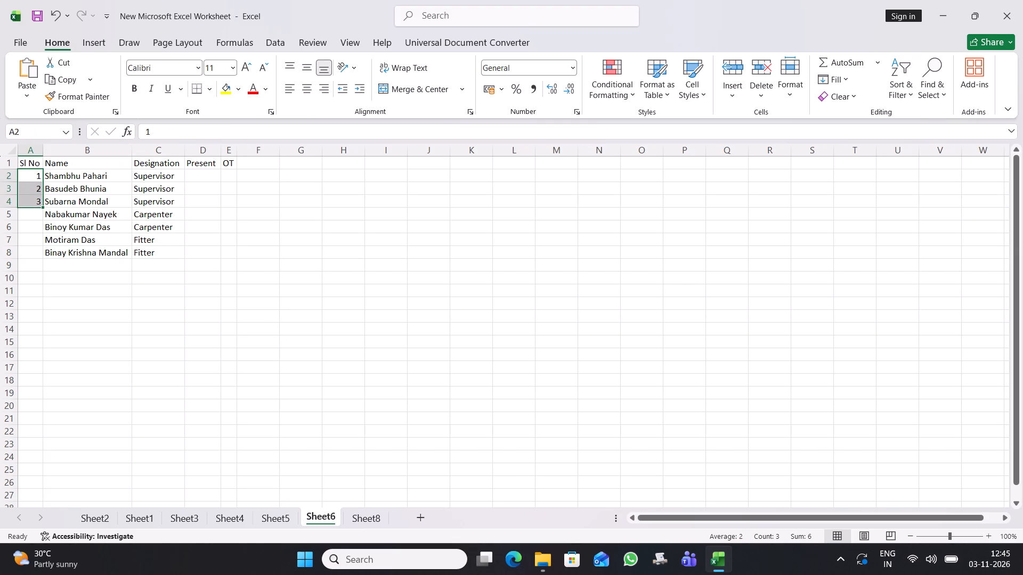
{"action": "double_click", "coordinate": [42, 206]}
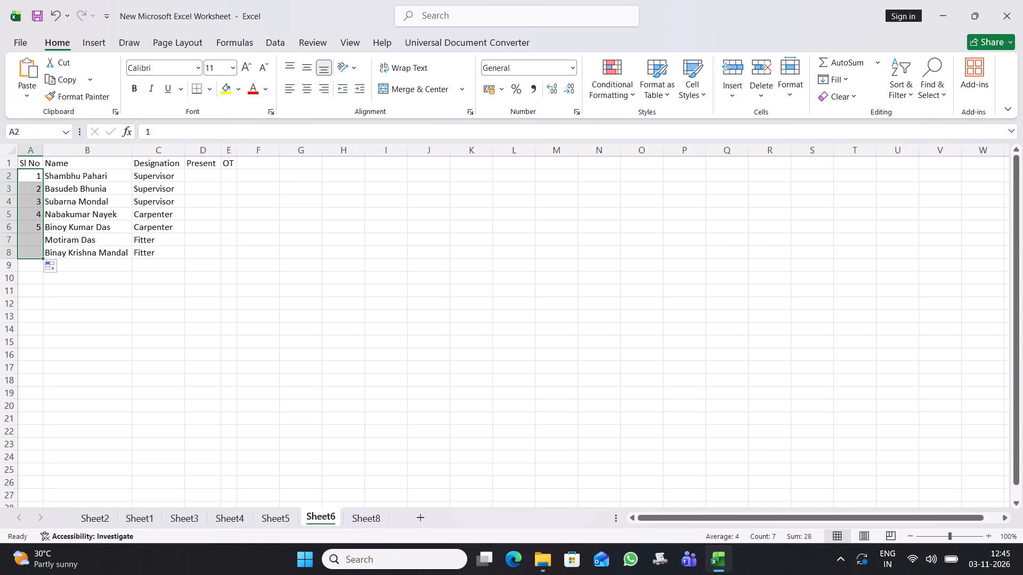
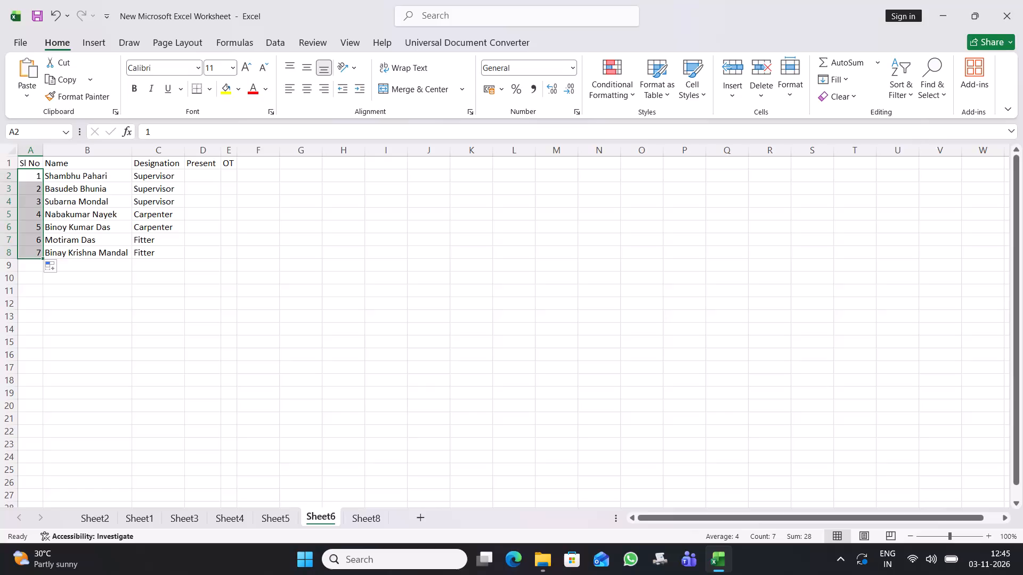
Extend the serial number series in column A down to 23 in A24.
{"action": "left_click_drag", "start_coordinate": [42, 256], "coordinate": [30, 414]}
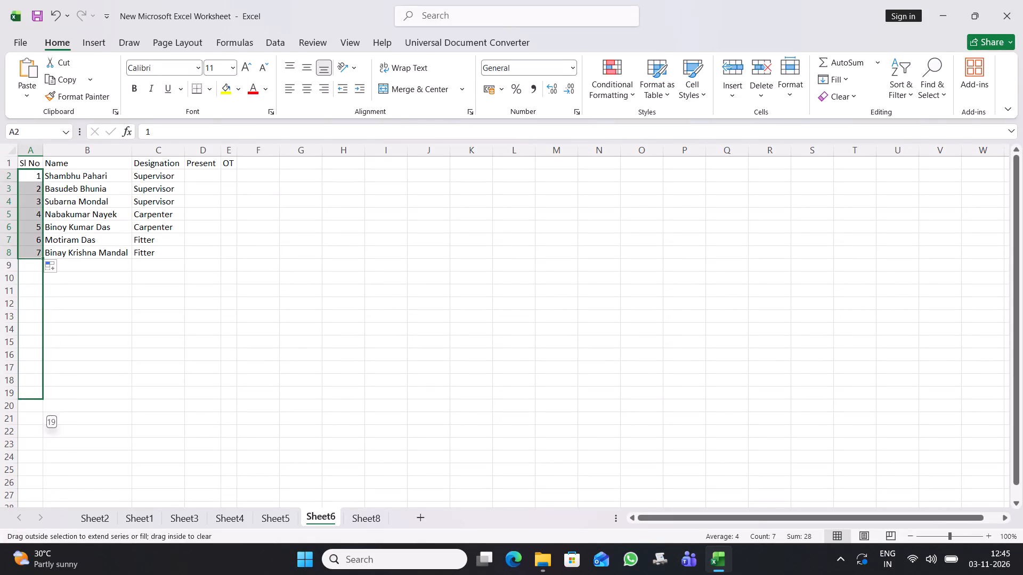
{"action": "left_click_drag", "start_coordinate": [30, 414], "coordinate": [38, 461]}
{"action": "left_click_drag", "start_coordinate": [38, 461], "coordinate": [38, 463]}
Enter the full names of the eighth, ninth and tenth employees in B9, B10 and B11.
{"action": "left_click", "coordinate": [62, 259]}
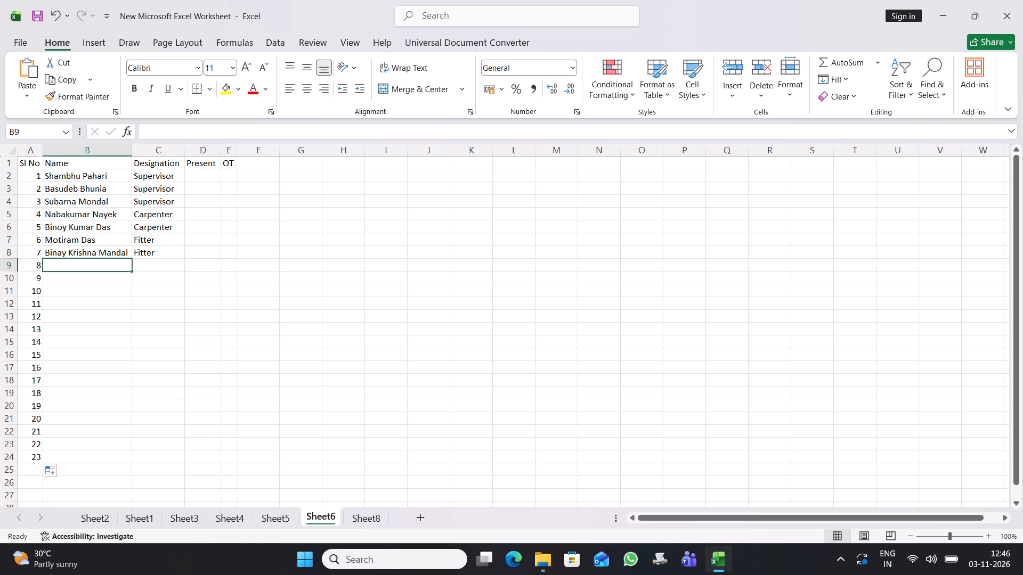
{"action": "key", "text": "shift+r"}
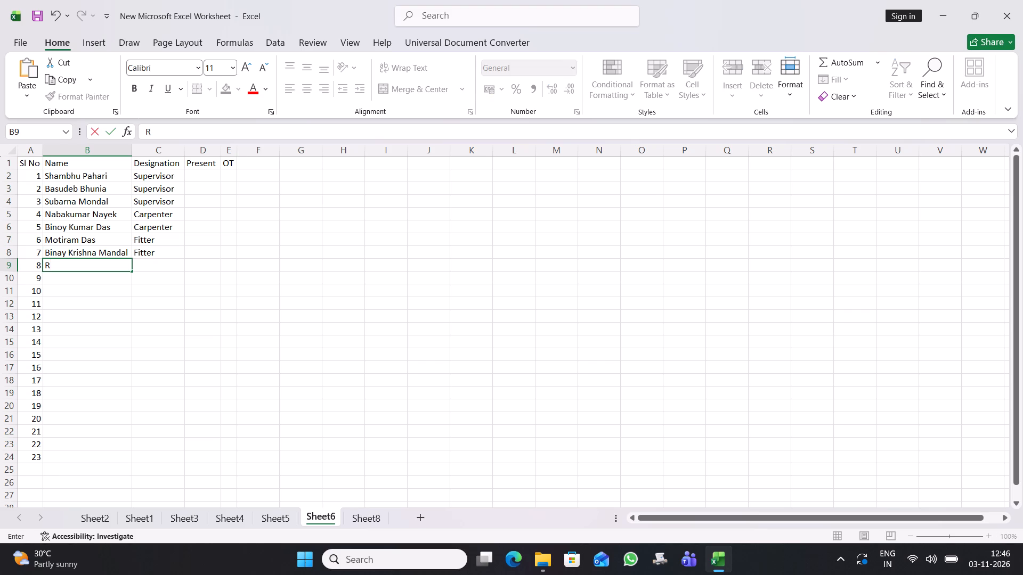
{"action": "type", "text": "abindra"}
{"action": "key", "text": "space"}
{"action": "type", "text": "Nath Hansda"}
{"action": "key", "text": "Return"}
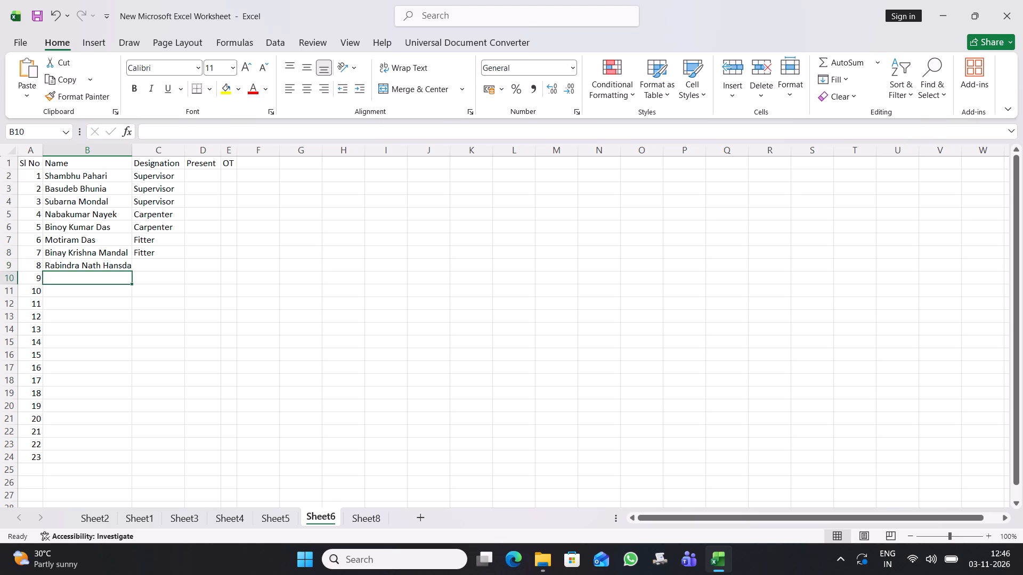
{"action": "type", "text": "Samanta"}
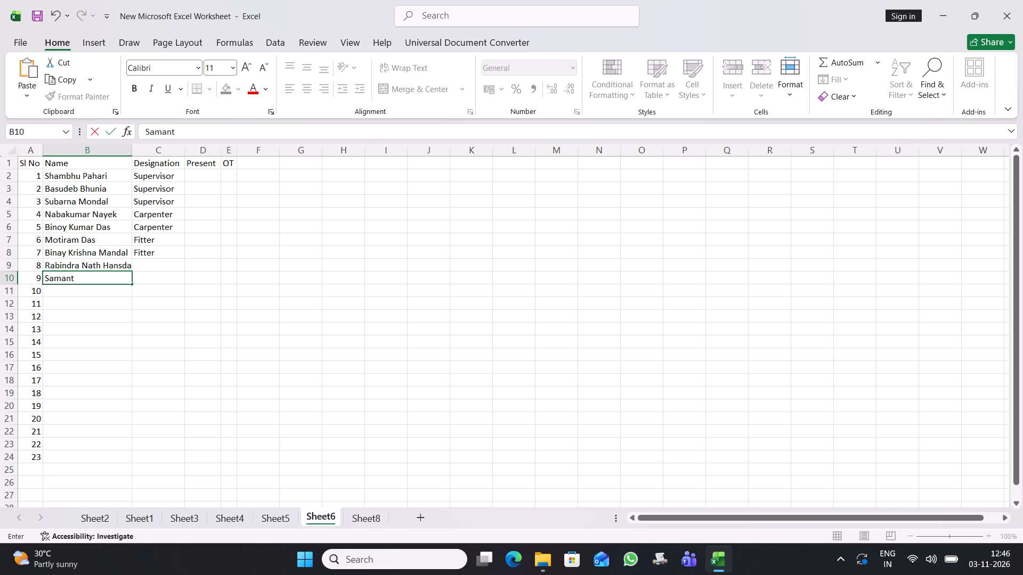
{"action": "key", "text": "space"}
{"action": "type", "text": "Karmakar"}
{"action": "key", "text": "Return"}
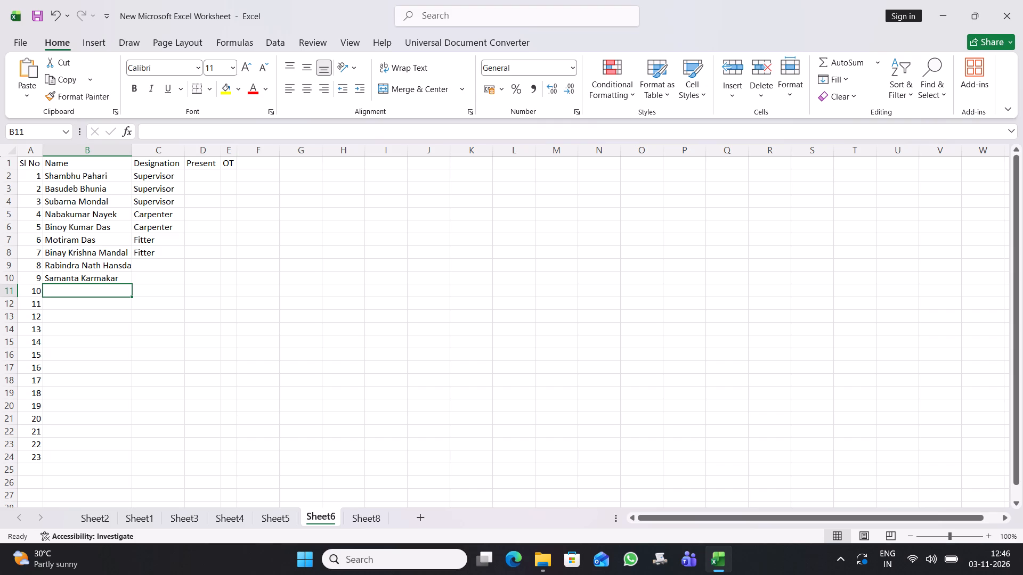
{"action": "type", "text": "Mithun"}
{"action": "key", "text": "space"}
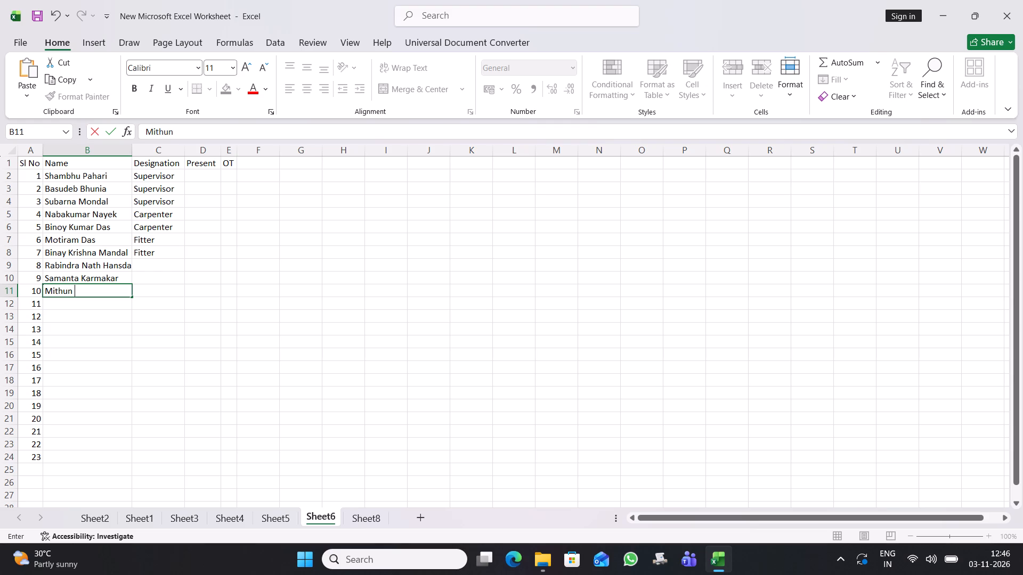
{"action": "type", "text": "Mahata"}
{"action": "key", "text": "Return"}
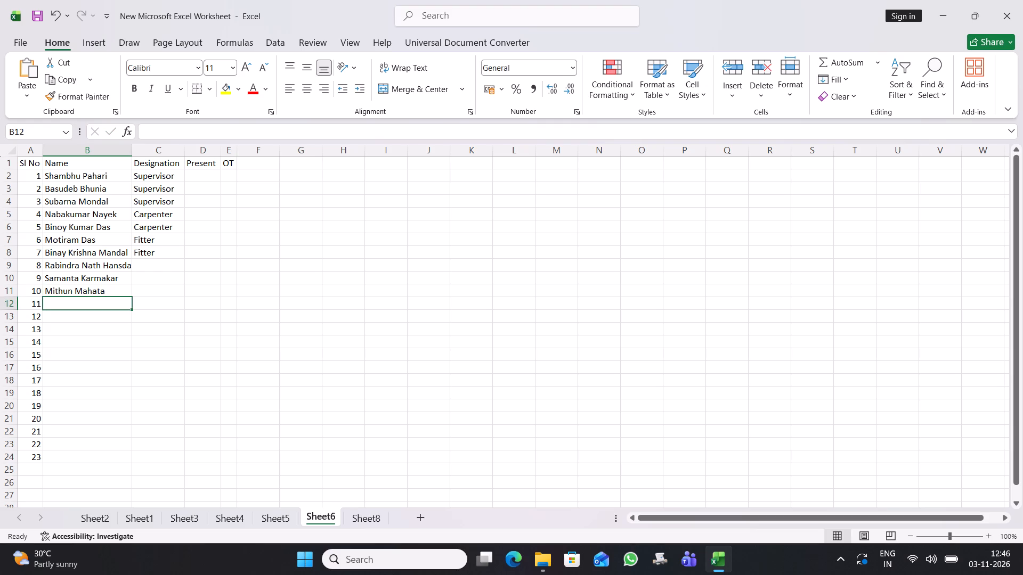
Fill the "Fitter" designation from C8 down to C11.
{"action": "left_click_drag", "start_coordinate": [157, 252], "coordinate": [158, 289]}
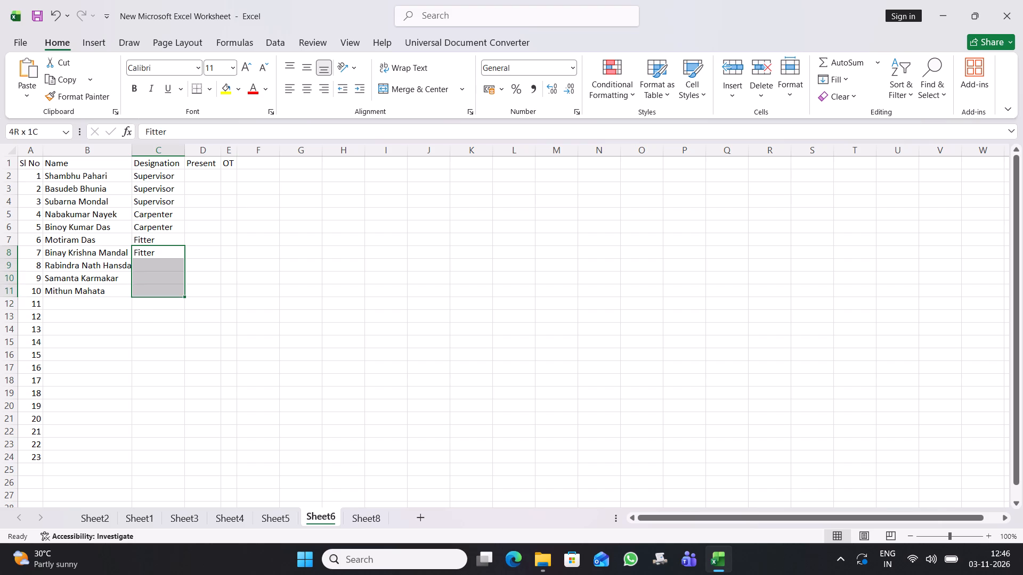
{"action": "left_click_drag", "start_coordinate": [158, 289], "coordinate": [158, 290]}
{"action": "key", "text": "alt+h"}
{"action": "key", "text": "alt+f"}
{"action": "key", "text": "alt+i"}
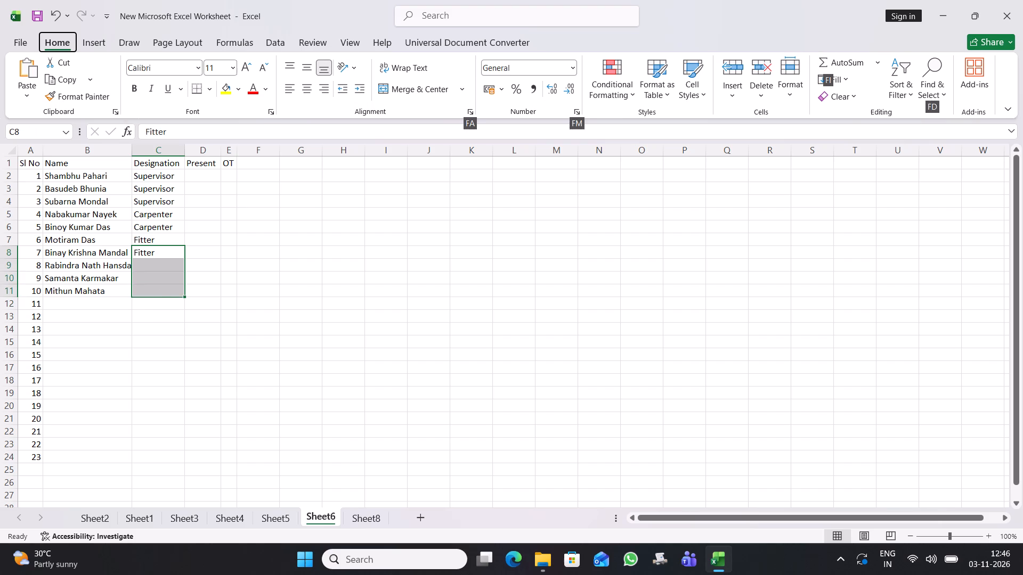
{"action": "key", "text": "alt+d"}
Add the eleventh employee's full name in B12 and the designation "Welder" in C12.
{"action": "left_click", "coordinate": [107, 305]}
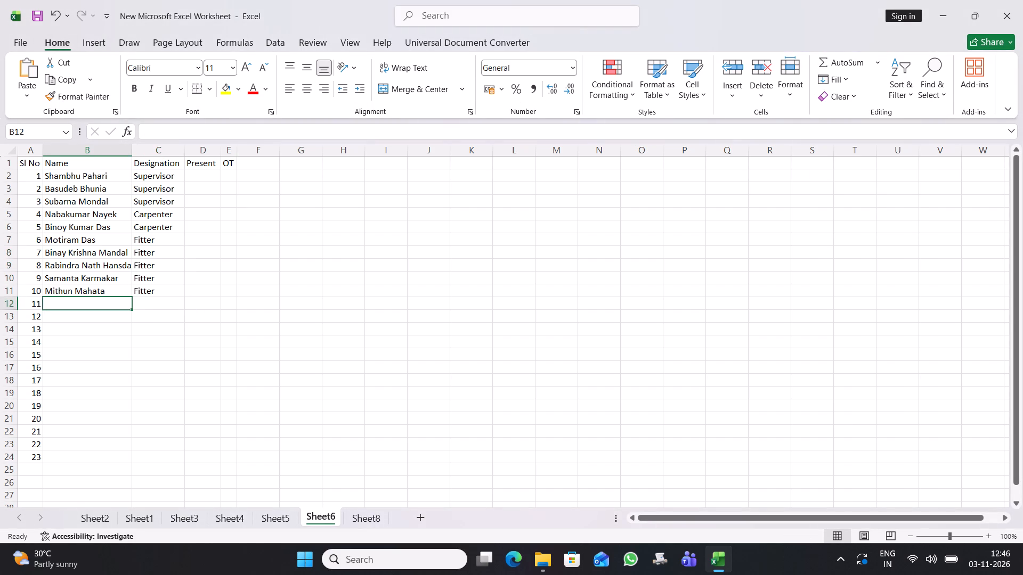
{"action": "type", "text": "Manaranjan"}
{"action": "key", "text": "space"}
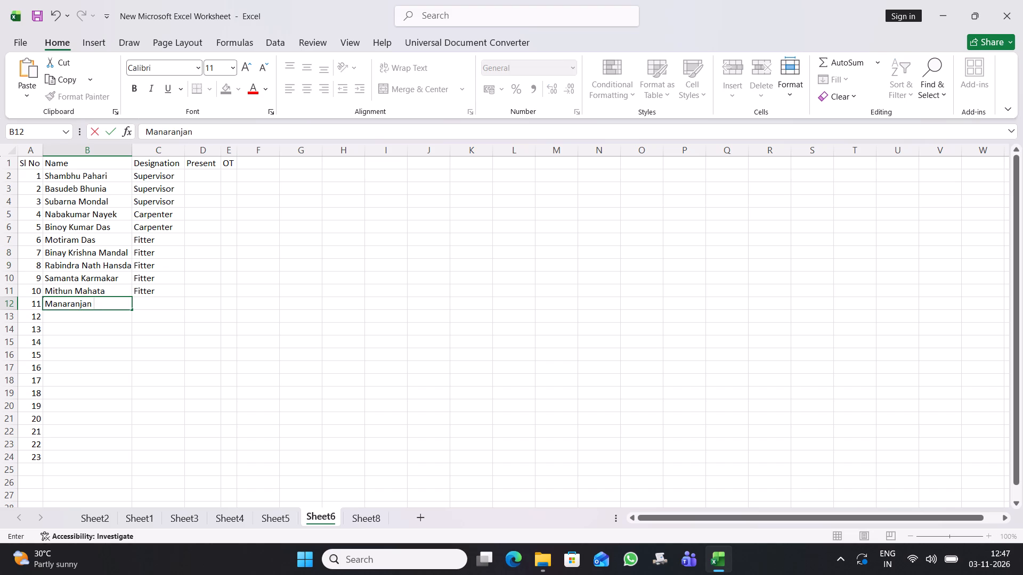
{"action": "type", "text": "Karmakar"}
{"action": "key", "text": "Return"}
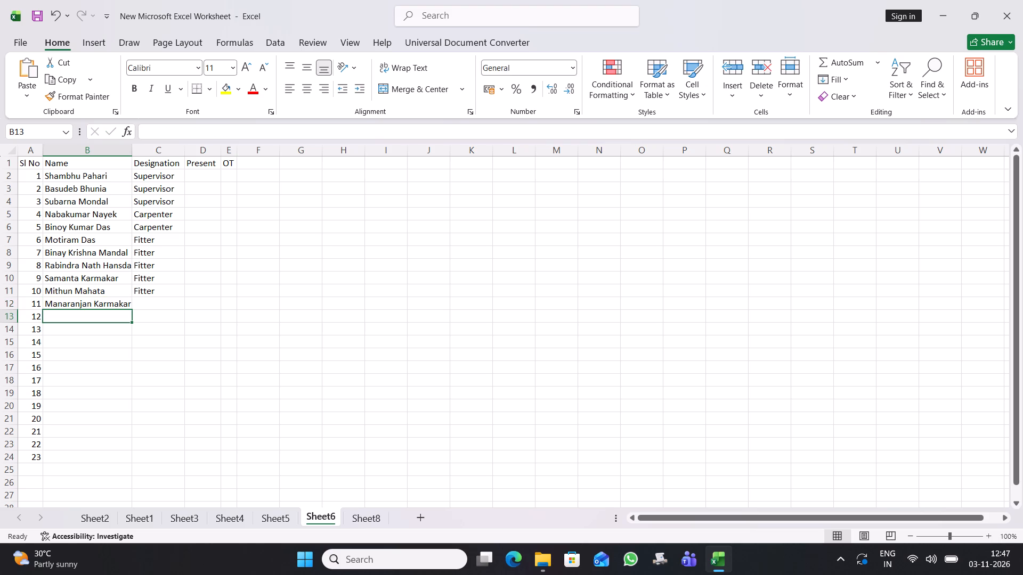
{"action": "left_click", "coordinate": [160, 306]}
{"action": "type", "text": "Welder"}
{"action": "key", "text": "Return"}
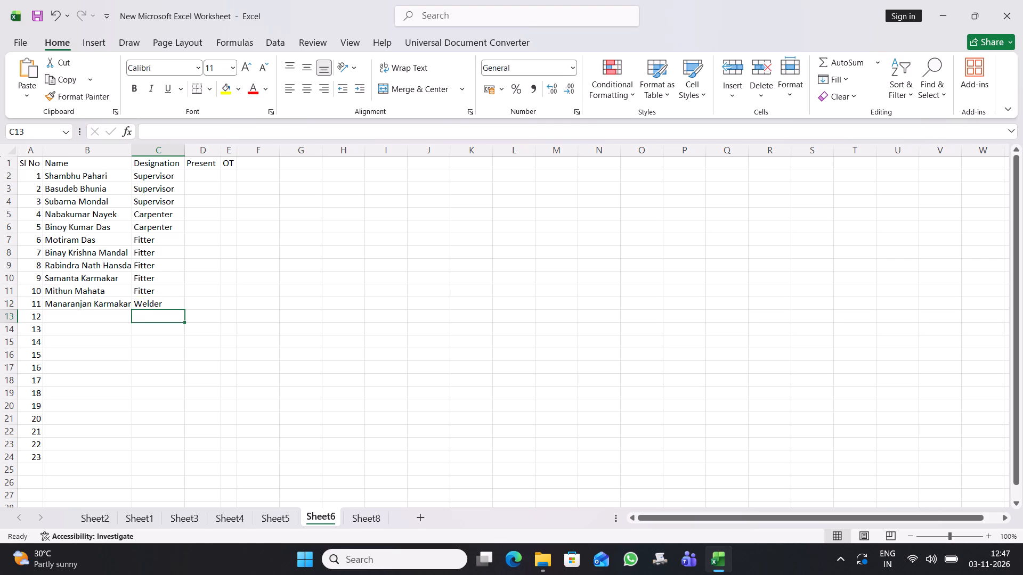
Add the twelfth employee's full name in B13 and the designation "helper" in C13.
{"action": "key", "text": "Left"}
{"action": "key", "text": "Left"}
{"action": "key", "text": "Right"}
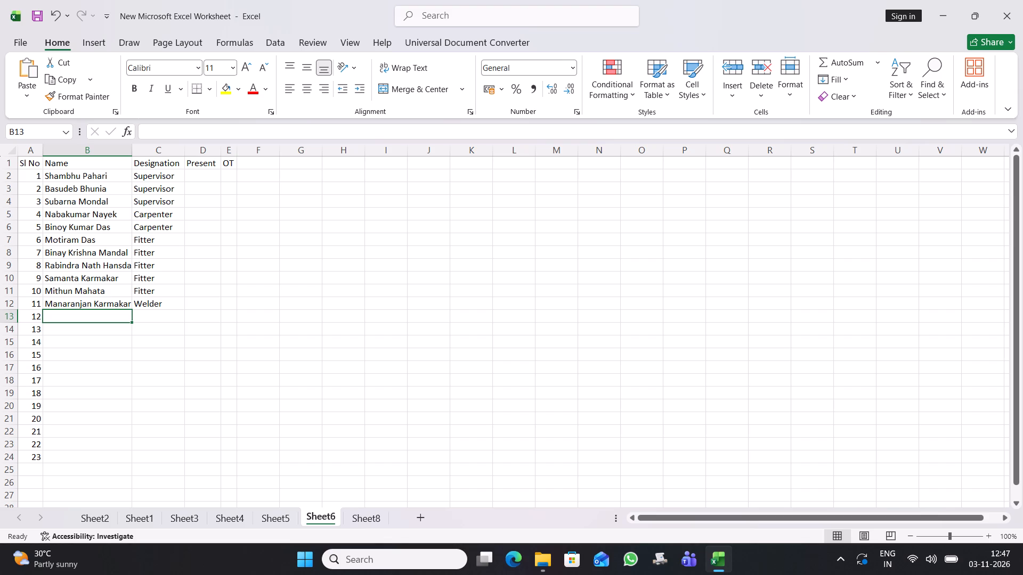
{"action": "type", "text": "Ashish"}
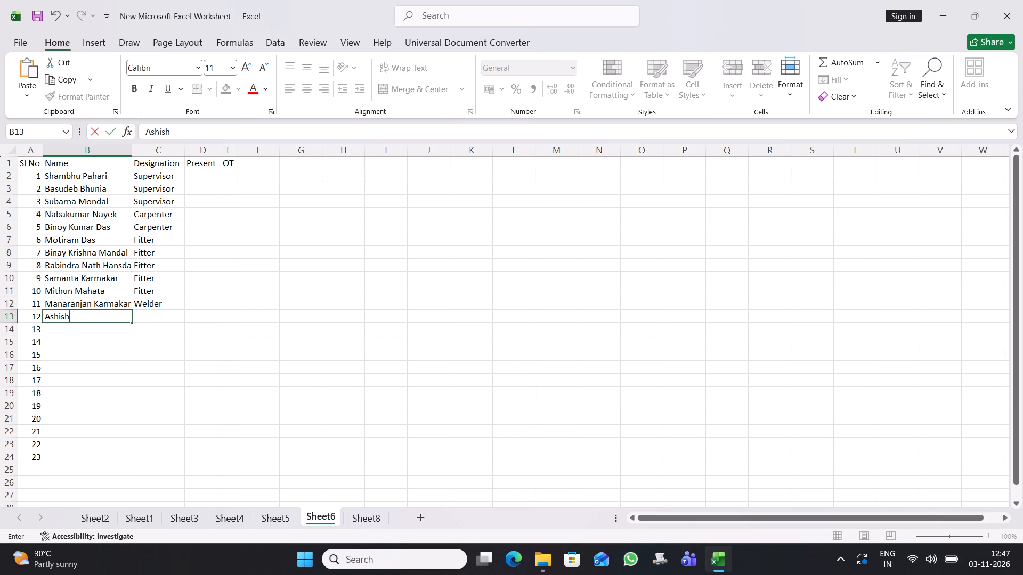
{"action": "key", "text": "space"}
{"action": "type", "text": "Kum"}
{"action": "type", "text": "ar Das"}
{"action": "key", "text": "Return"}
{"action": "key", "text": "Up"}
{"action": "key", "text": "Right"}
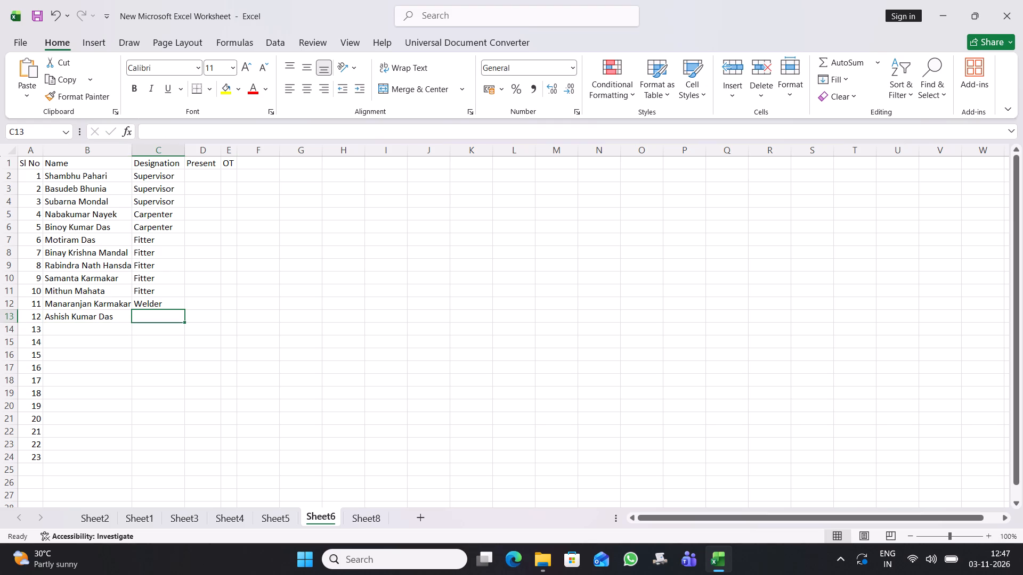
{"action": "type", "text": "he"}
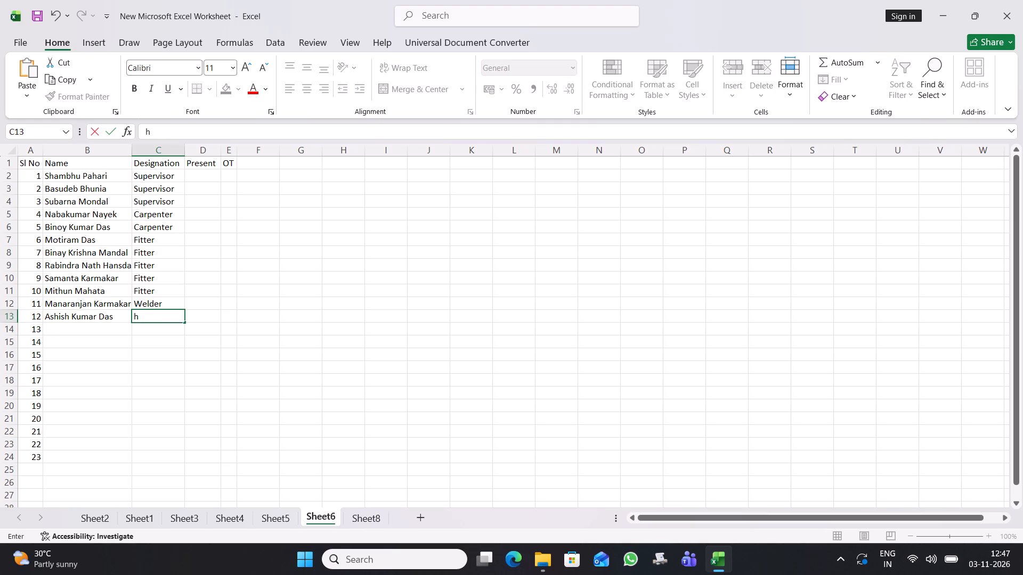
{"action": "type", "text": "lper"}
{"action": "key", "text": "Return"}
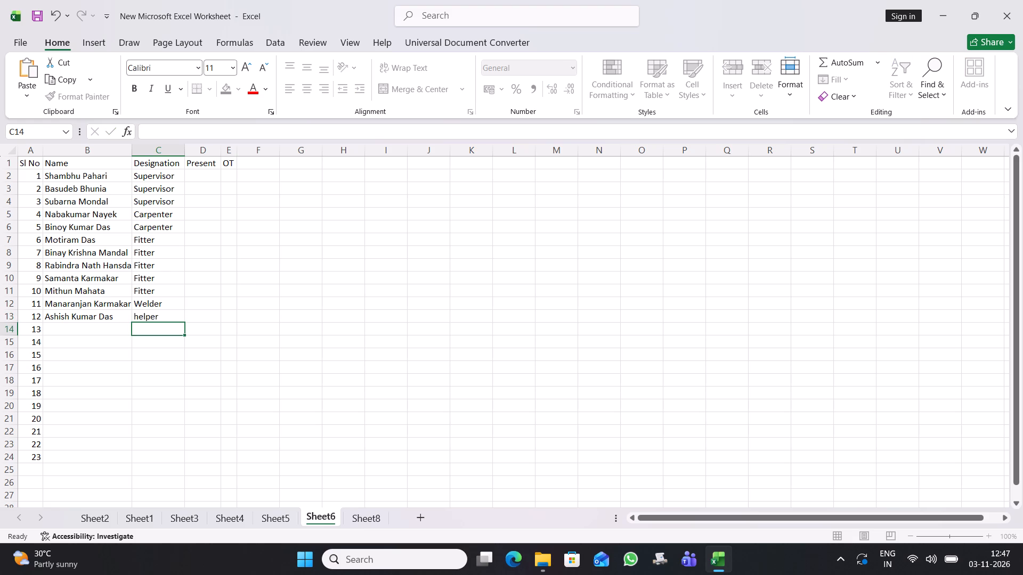
Capitalise the first letter of the designation in C13 so it reads "Helper".
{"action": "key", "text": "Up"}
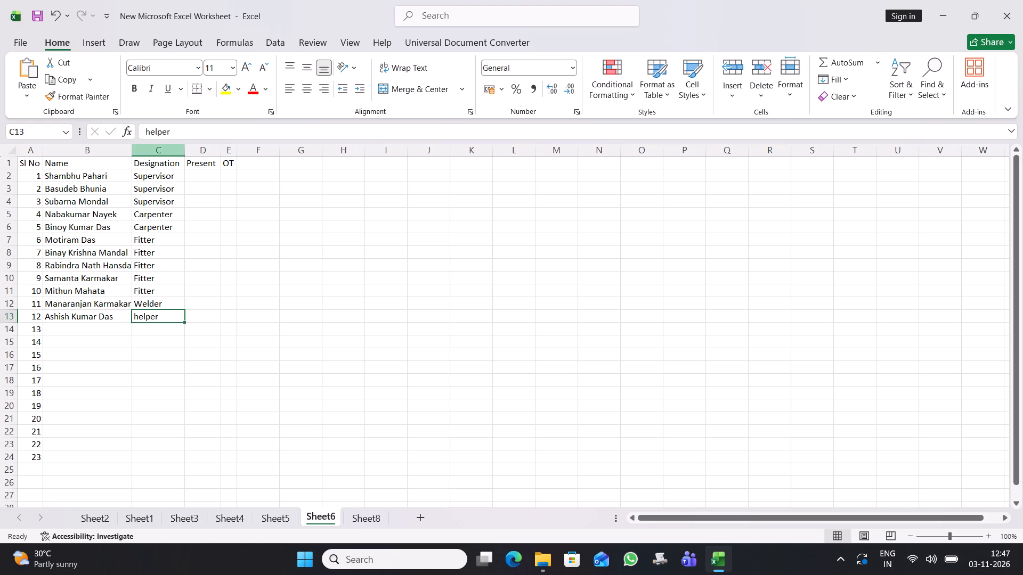
{"action": "left_click", "coordinate": [152, 135]}
{"action": "key", "text": "BackSpace"}
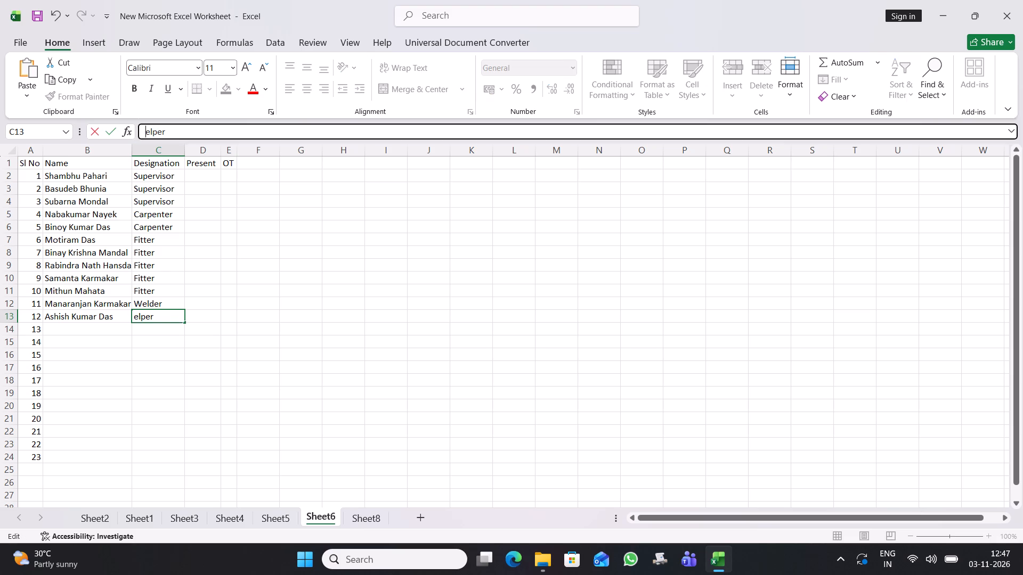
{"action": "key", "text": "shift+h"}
{"action": "key", "text": "Return"}
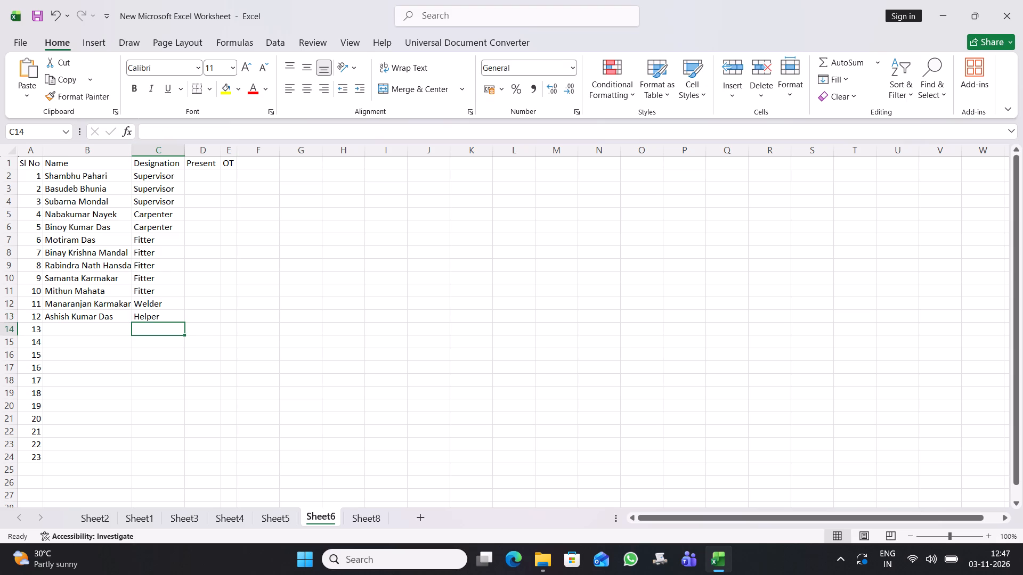
Fill the "Helper" designation from C13 down to C24, alongside serial number 23.
{"action": "left_click", "coordinate": [147, 314]}
{"action": "left_click_drag", "start_coordinate": [147, 314], "coordinate": [148, 452]}
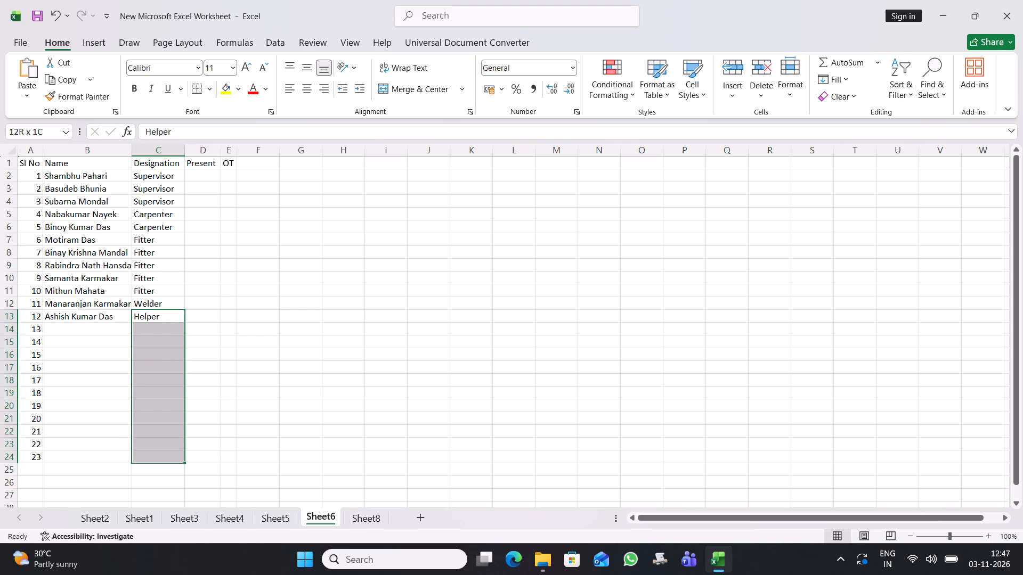
{"action": "left_click_drag", "start_coordinate": [148, 452], "coordinate": [148, 454]}
{"action": "key", "text": "alt+h"}
{"action": "key", "text": "alt+f"}
{"action": "key", "text": "alt+i"}
{"action": "key", "text": "alt+d"}
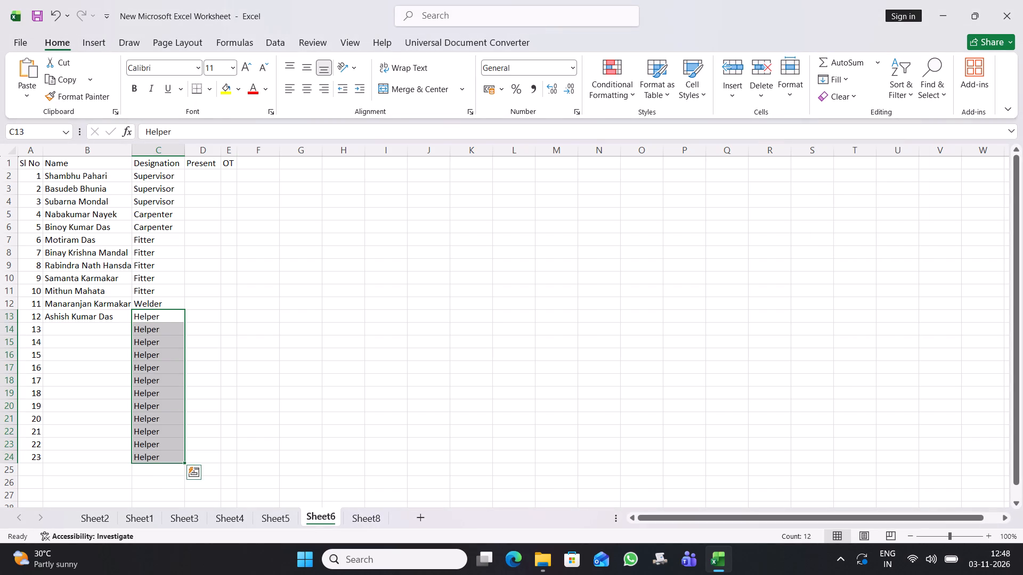
Enter the full names of the thirteenth and fourteenth employees in B14 and B15.
{"action": "left_click", "coordinate": [98, 330]}
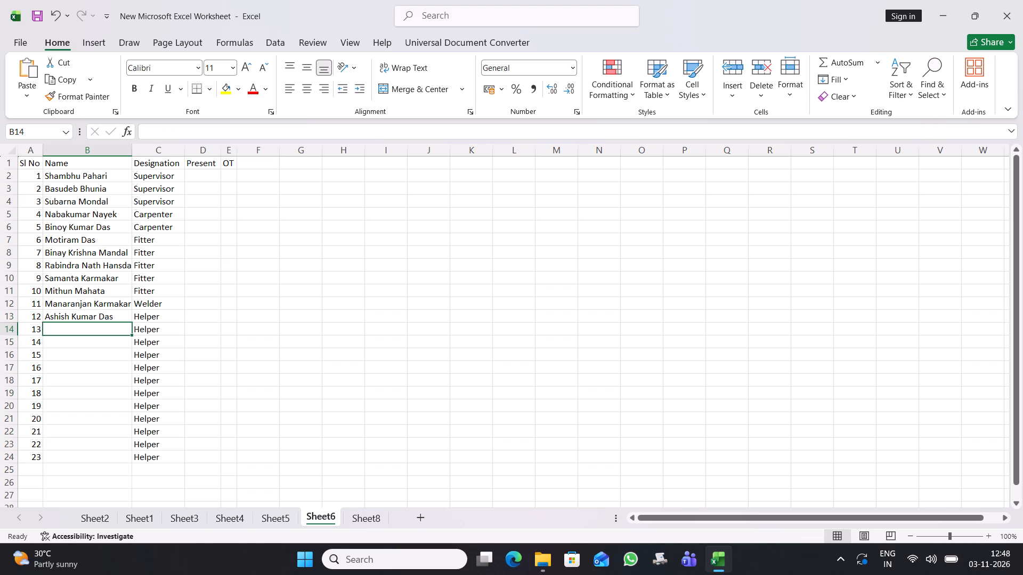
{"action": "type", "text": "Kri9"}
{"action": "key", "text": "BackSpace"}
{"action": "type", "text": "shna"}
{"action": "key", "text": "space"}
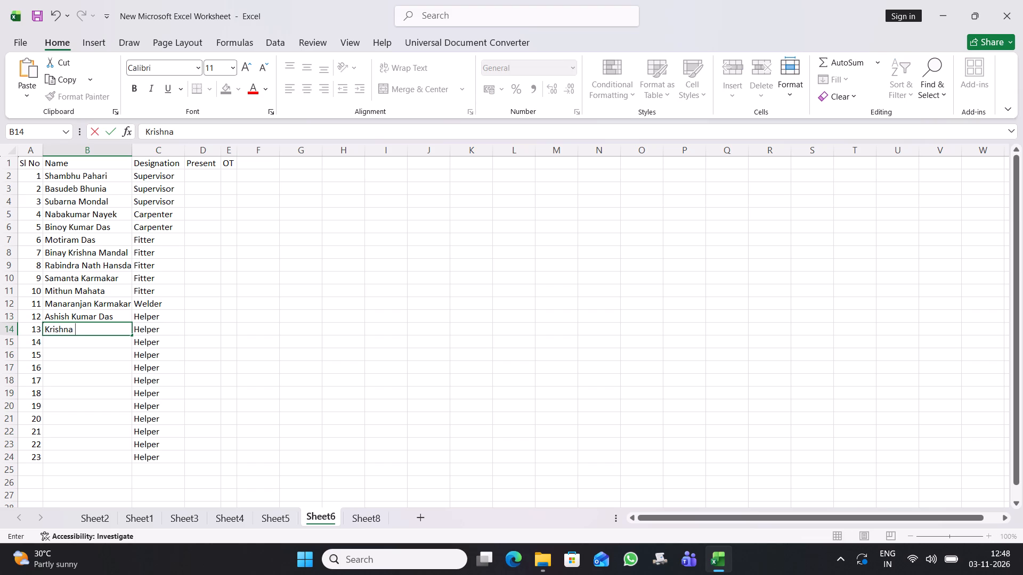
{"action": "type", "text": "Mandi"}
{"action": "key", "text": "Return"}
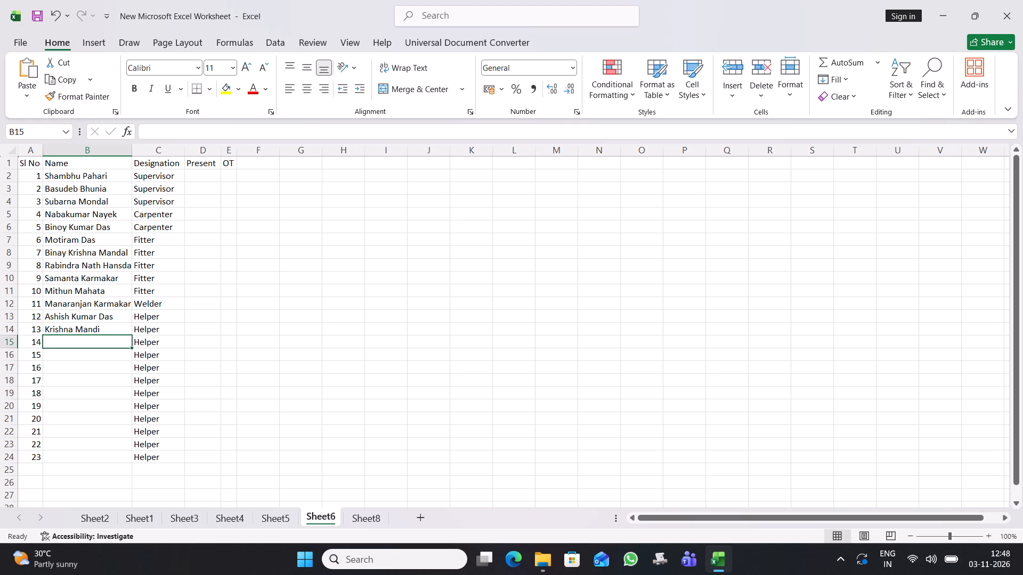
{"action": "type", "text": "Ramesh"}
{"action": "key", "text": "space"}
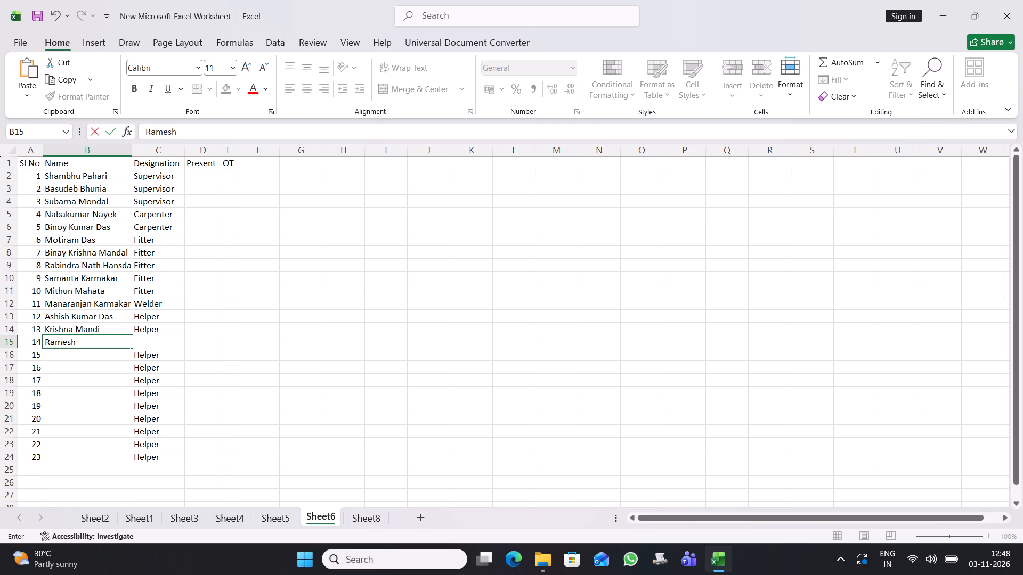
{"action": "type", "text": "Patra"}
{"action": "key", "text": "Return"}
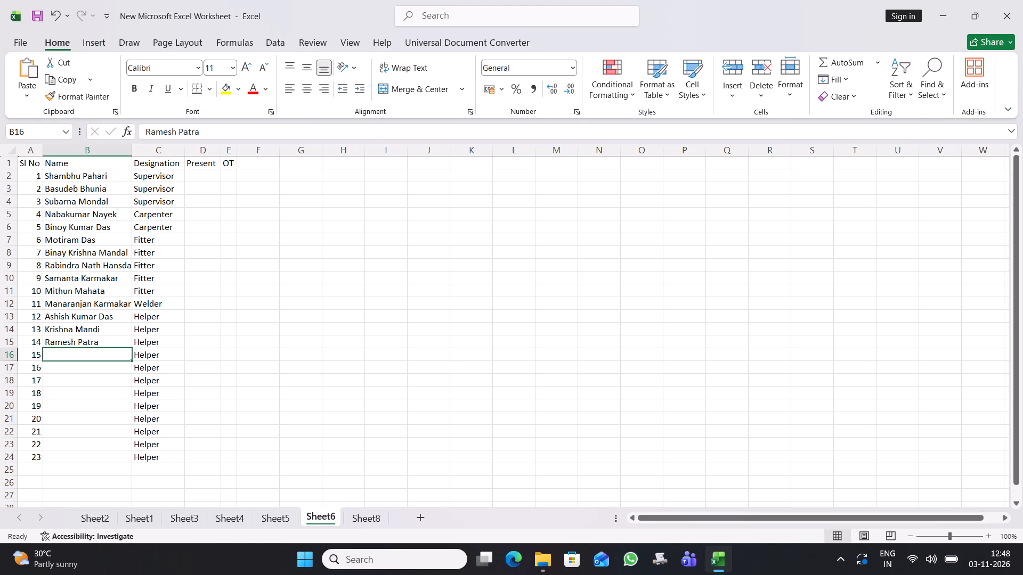
Enter the full names of the fifteenth and sixteenth employees in B16 and B17.
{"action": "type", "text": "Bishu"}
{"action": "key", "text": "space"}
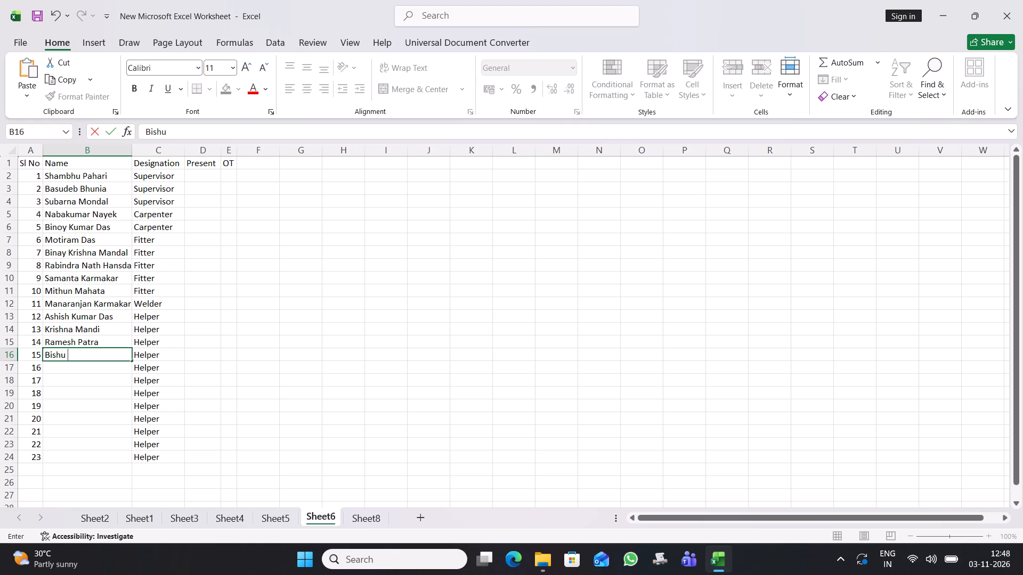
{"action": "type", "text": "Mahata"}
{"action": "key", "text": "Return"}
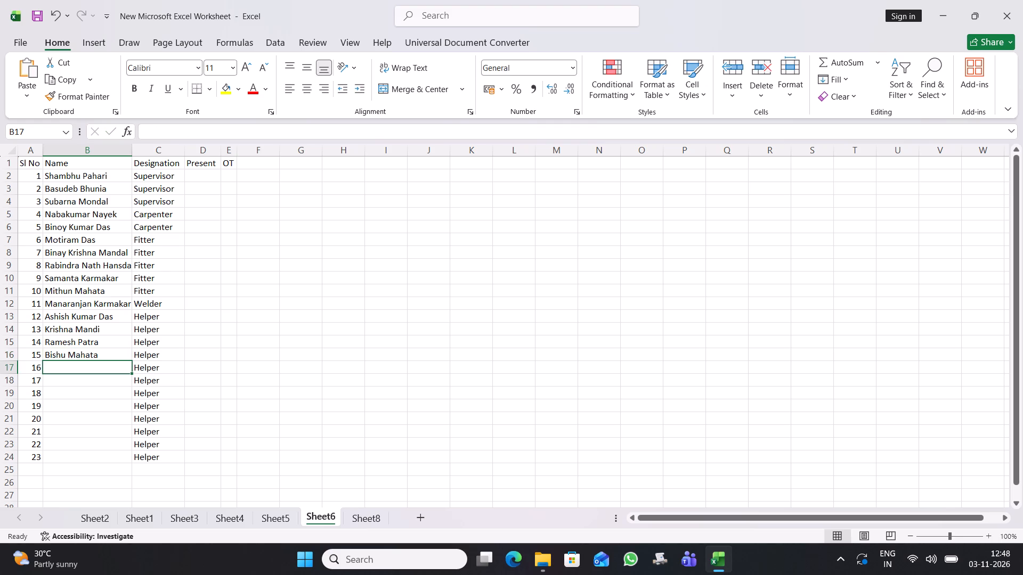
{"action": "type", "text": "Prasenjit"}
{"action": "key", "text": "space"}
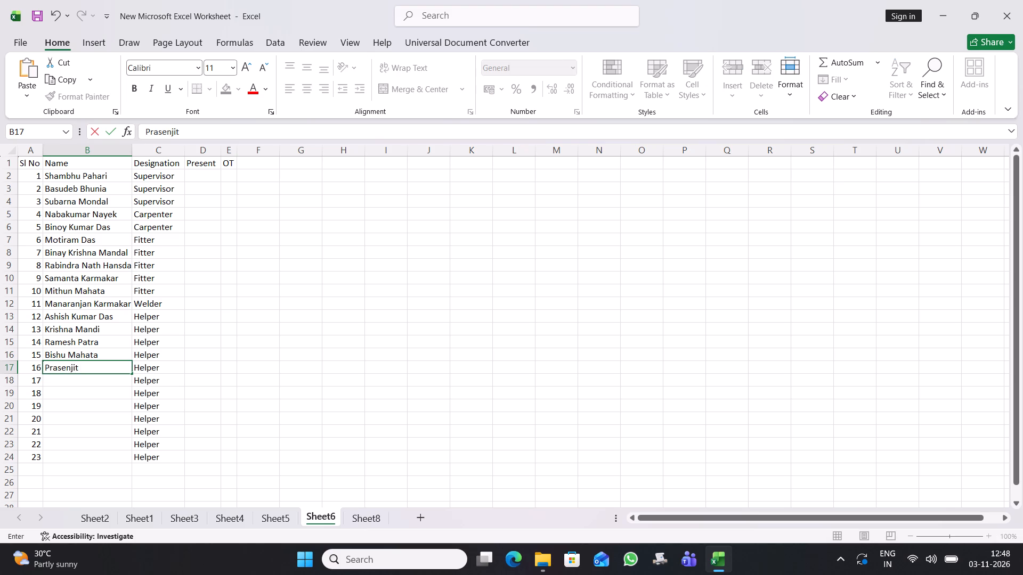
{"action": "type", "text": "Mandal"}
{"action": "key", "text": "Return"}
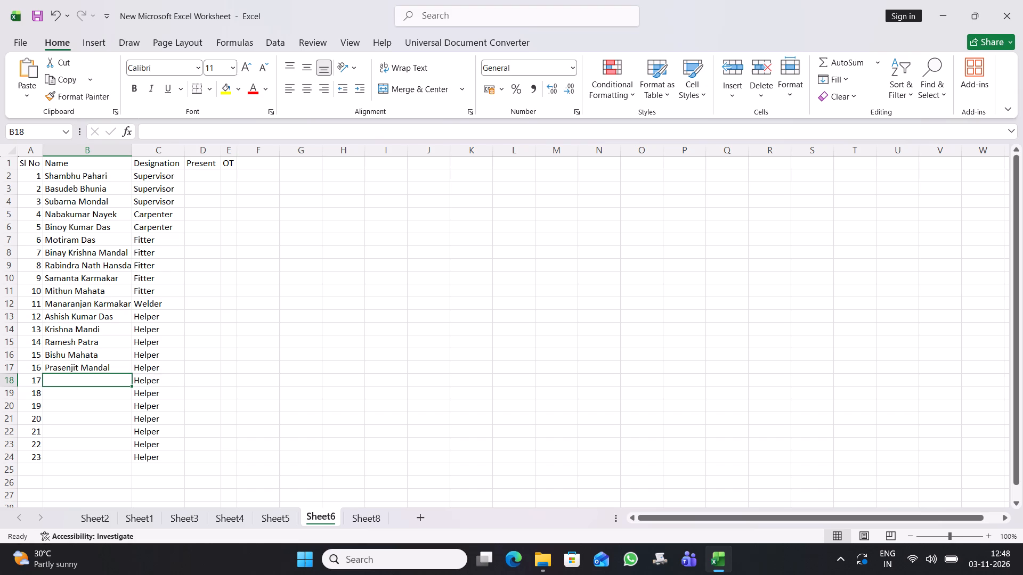
Enter the full names of the seventeenth and eighteenth employees in B18 and B19.
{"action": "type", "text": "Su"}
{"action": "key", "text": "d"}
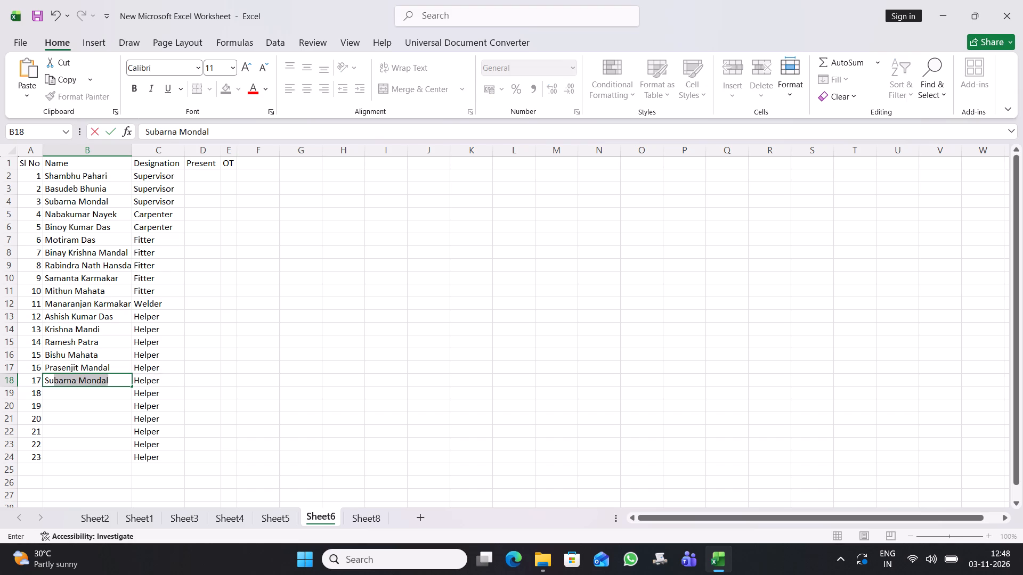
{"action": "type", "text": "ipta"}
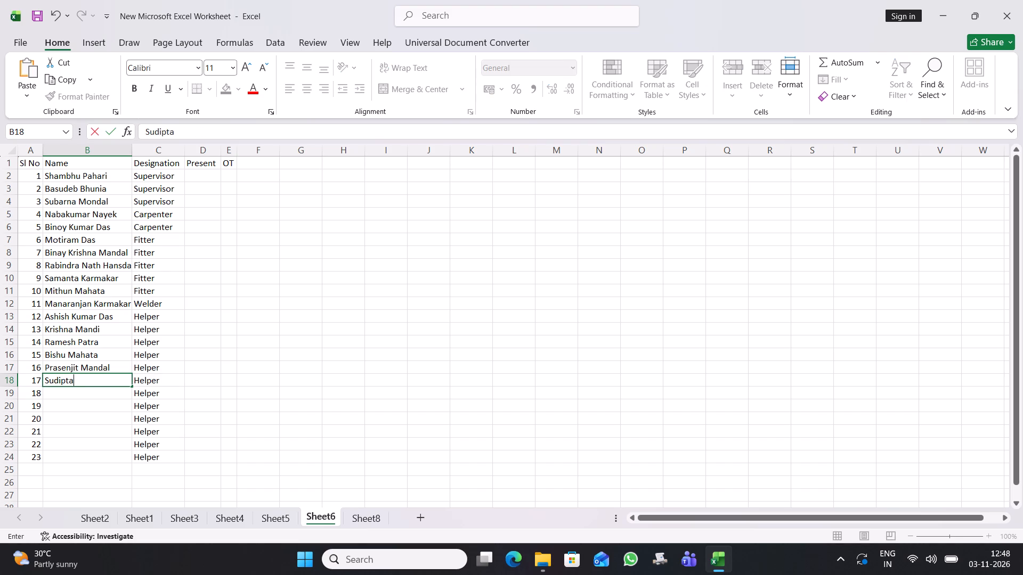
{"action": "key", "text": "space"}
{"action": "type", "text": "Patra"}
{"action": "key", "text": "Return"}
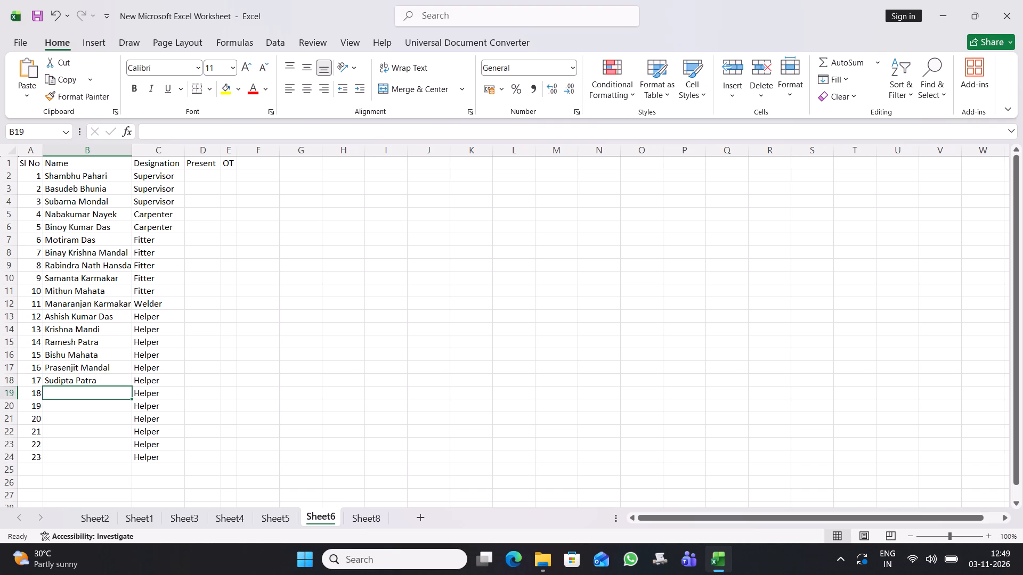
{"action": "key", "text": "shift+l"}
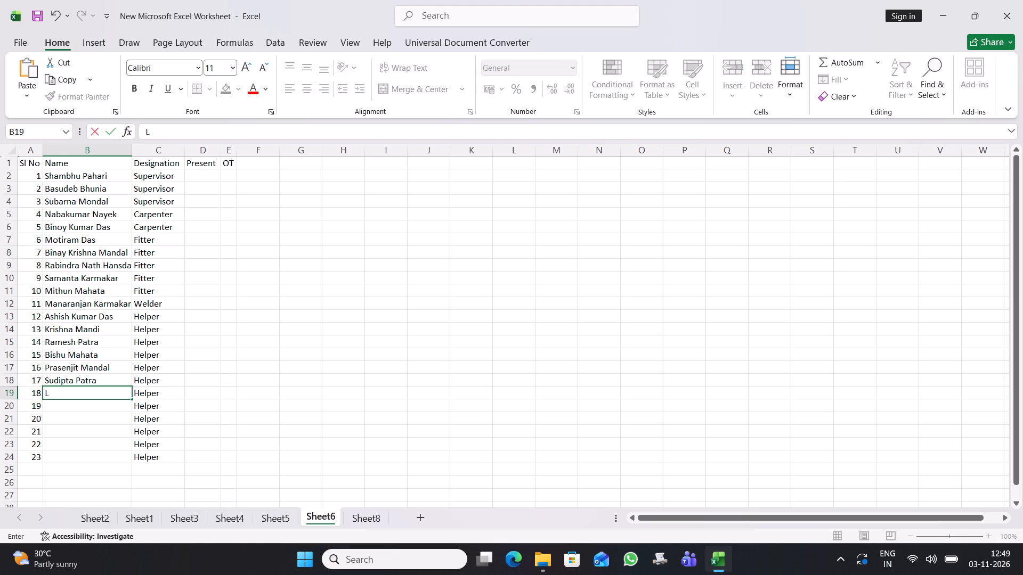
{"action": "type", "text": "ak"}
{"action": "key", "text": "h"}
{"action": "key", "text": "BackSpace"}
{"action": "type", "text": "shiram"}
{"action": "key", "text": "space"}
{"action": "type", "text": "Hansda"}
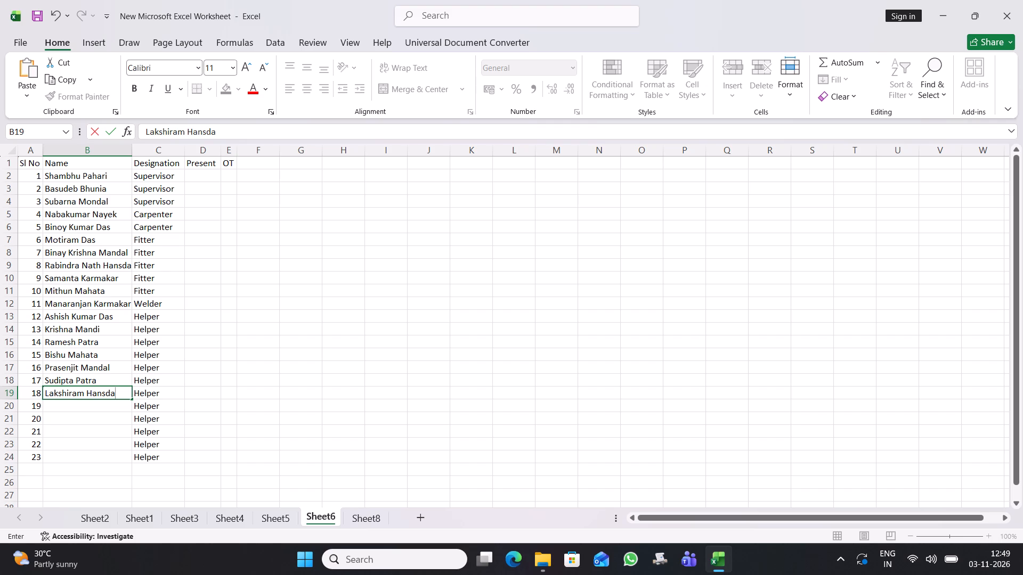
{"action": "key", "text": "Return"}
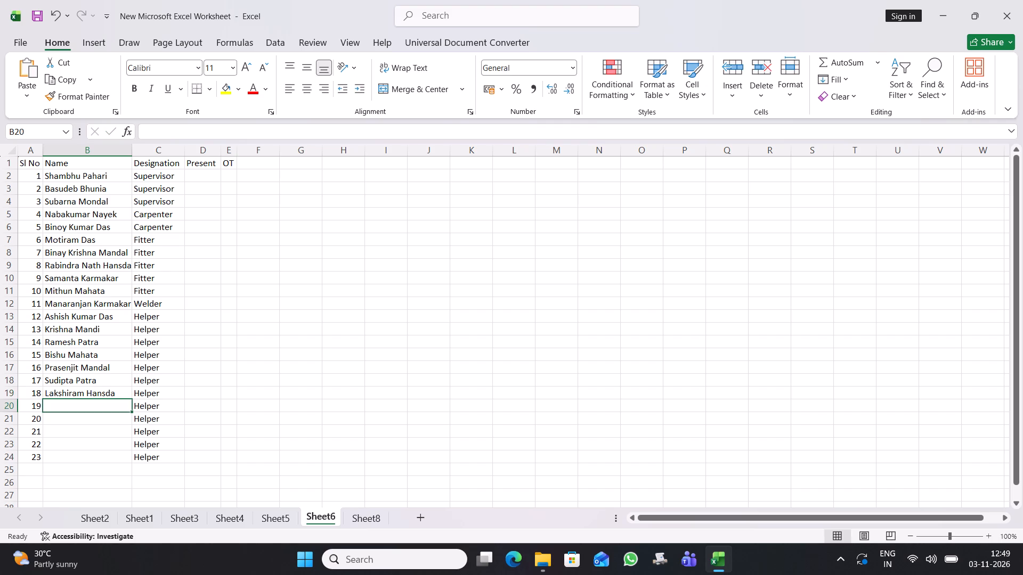
Enter the full names of the nineteenth and twentieth employees in B20 and B21.
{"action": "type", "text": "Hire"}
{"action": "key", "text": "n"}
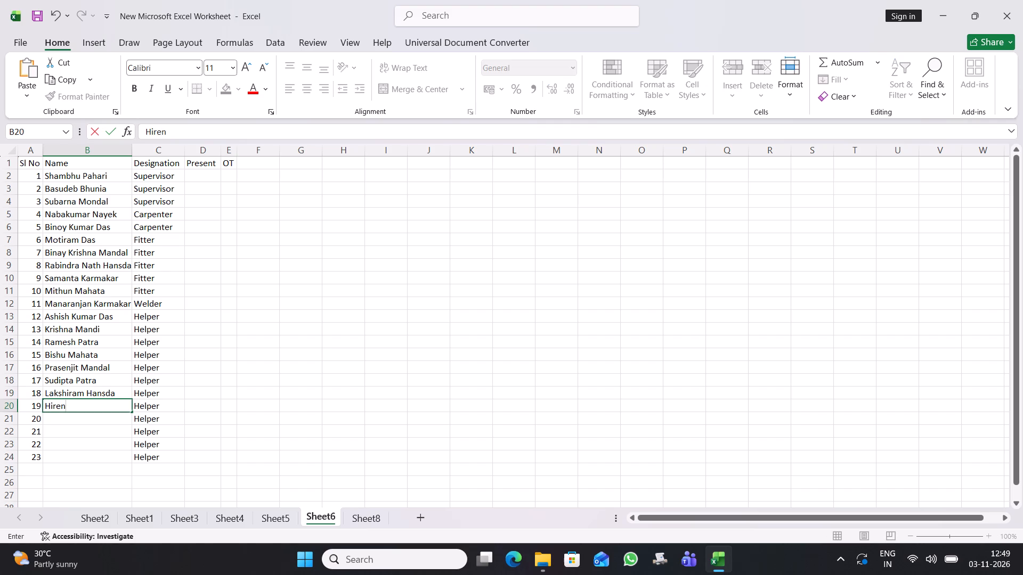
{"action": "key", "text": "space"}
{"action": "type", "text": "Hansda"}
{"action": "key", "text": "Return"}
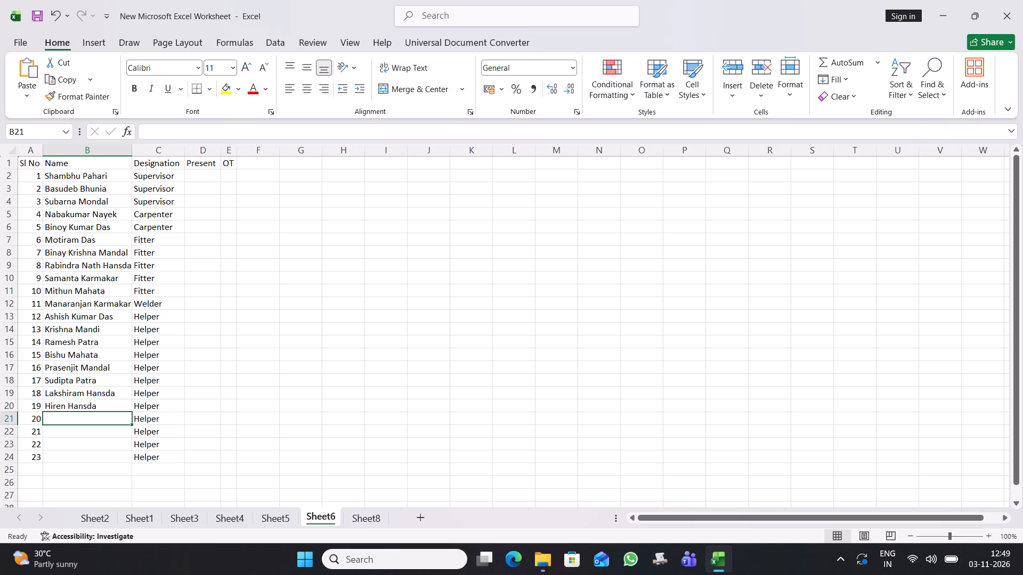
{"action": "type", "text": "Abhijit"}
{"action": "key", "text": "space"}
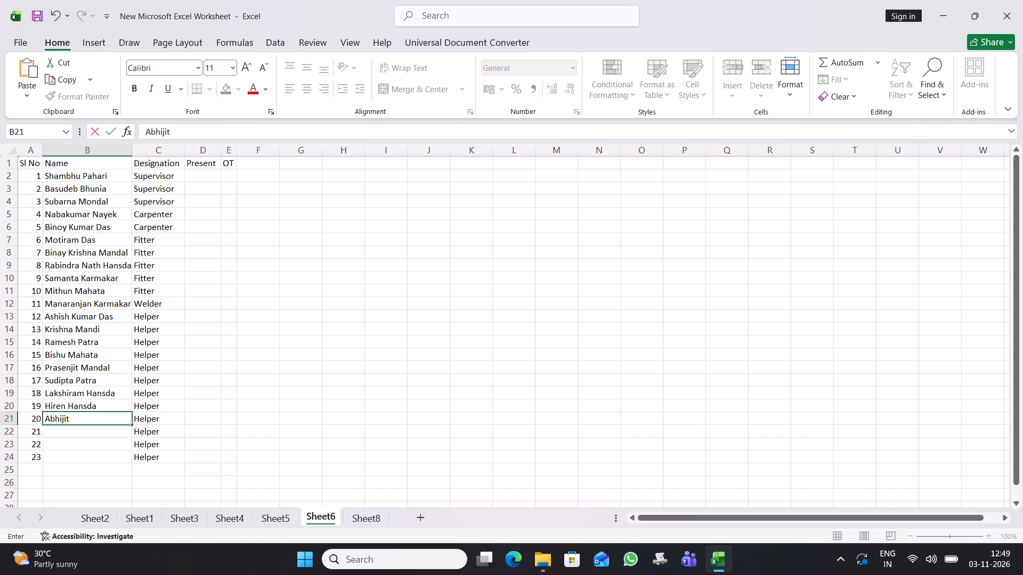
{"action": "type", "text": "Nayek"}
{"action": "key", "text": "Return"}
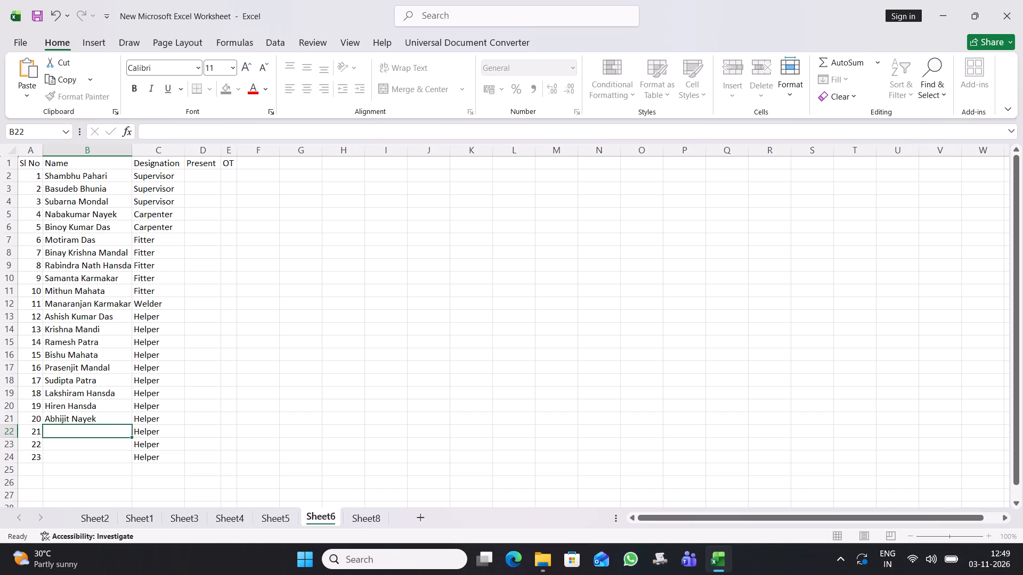
Enter the full names of the twenty-first and twenty-second employees in B22 and B23.
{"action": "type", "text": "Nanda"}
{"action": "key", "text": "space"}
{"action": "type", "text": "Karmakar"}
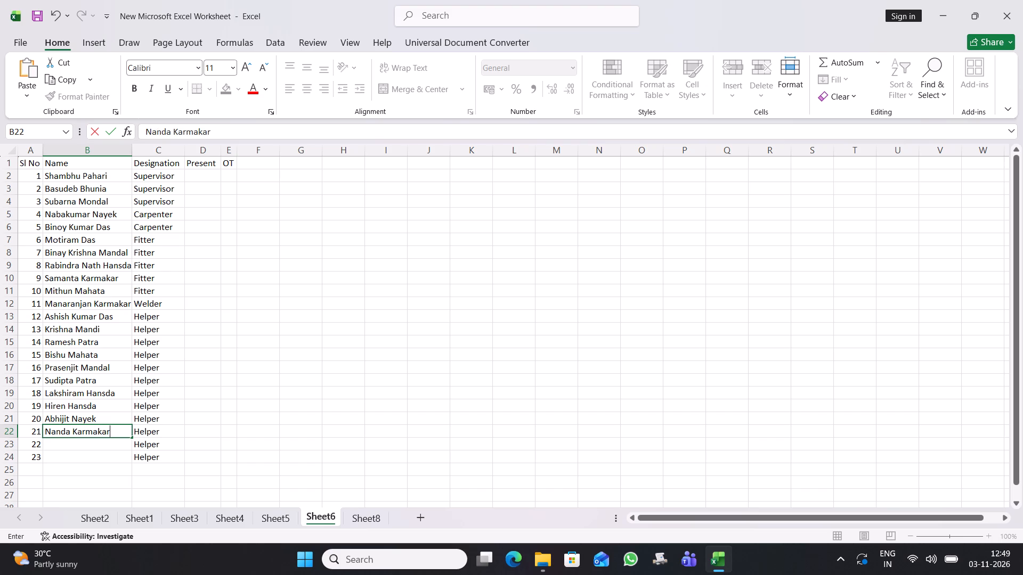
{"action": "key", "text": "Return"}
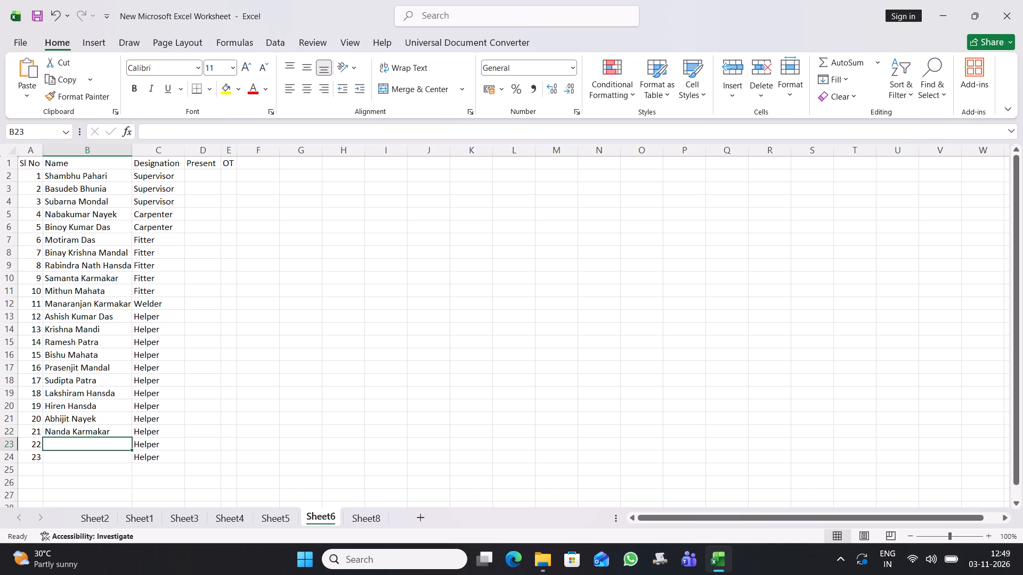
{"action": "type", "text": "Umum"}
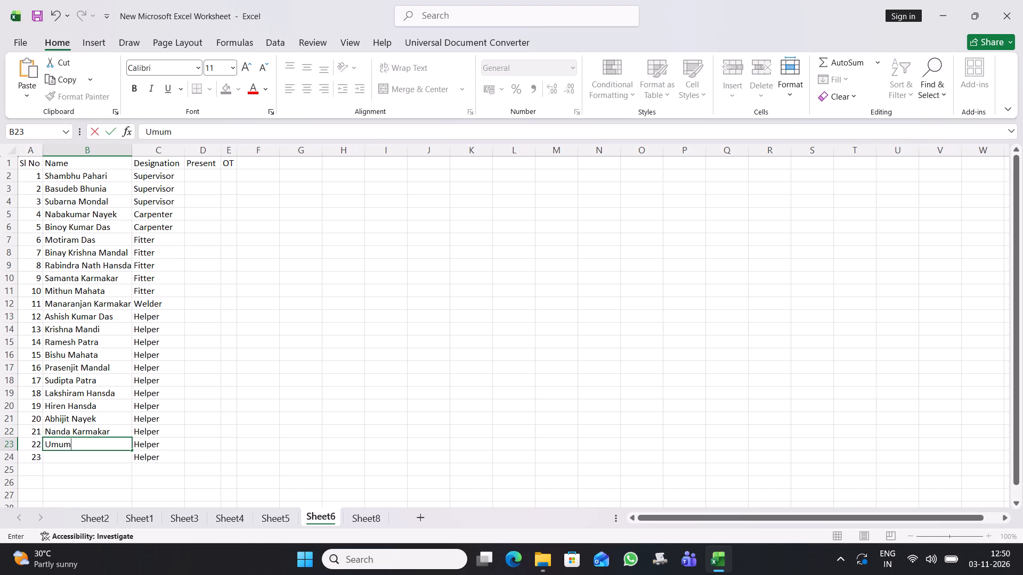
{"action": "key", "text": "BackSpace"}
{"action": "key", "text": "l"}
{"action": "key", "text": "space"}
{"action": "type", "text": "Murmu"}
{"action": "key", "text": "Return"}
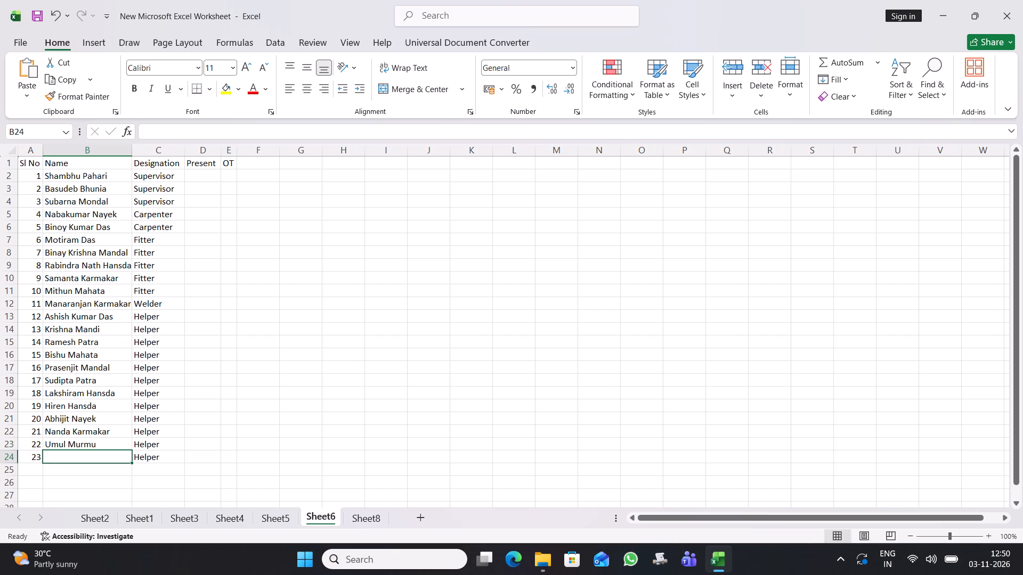
Enter the full name of the twenty-third employee in B24.
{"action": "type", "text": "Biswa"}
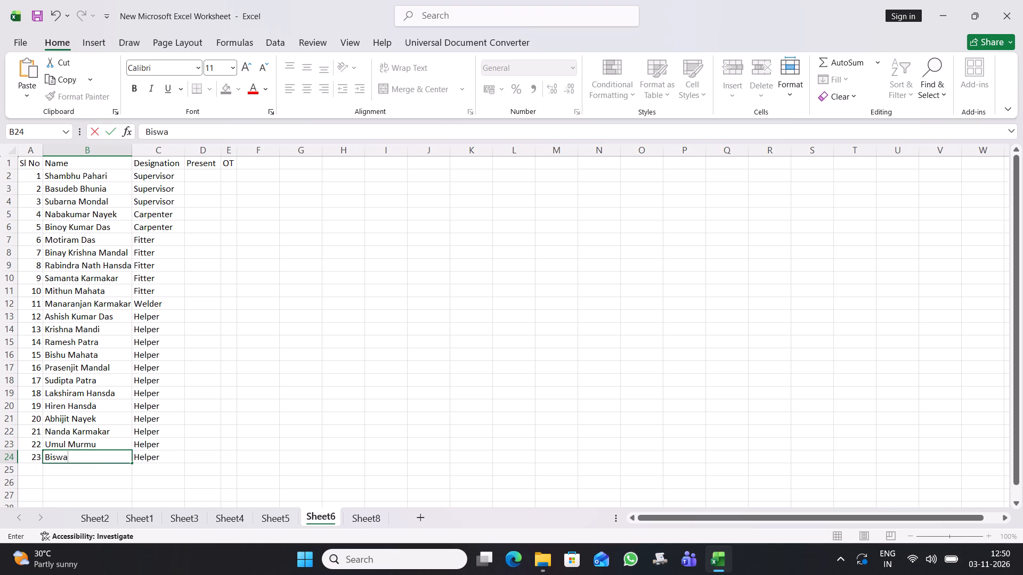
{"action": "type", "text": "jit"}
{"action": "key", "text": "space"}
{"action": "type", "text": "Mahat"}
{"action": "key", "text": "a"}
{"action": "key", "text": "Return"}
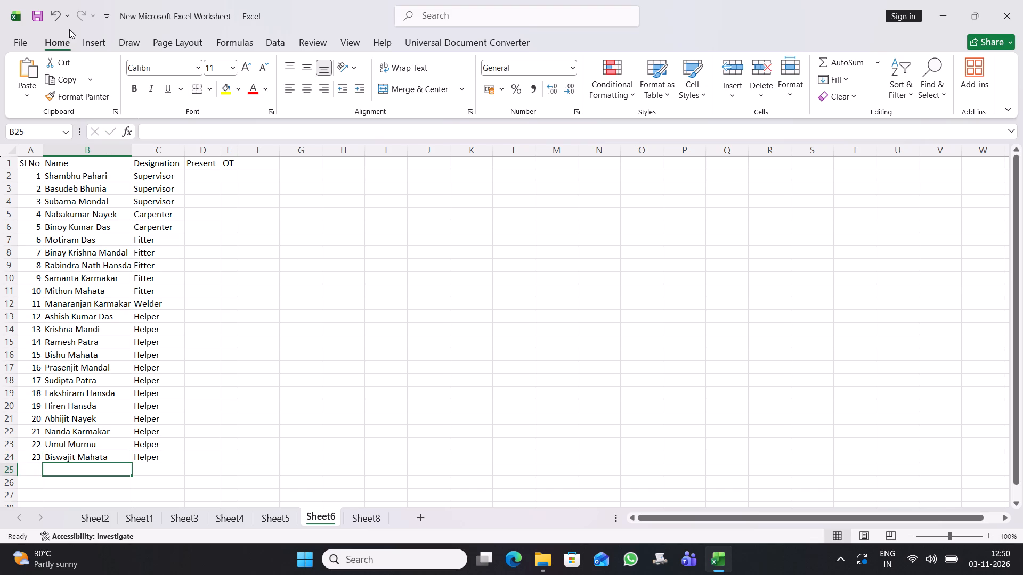
Save the workbook with the completed employee name list.
{"action": "triple_click", "coordinate": [34, 12]}
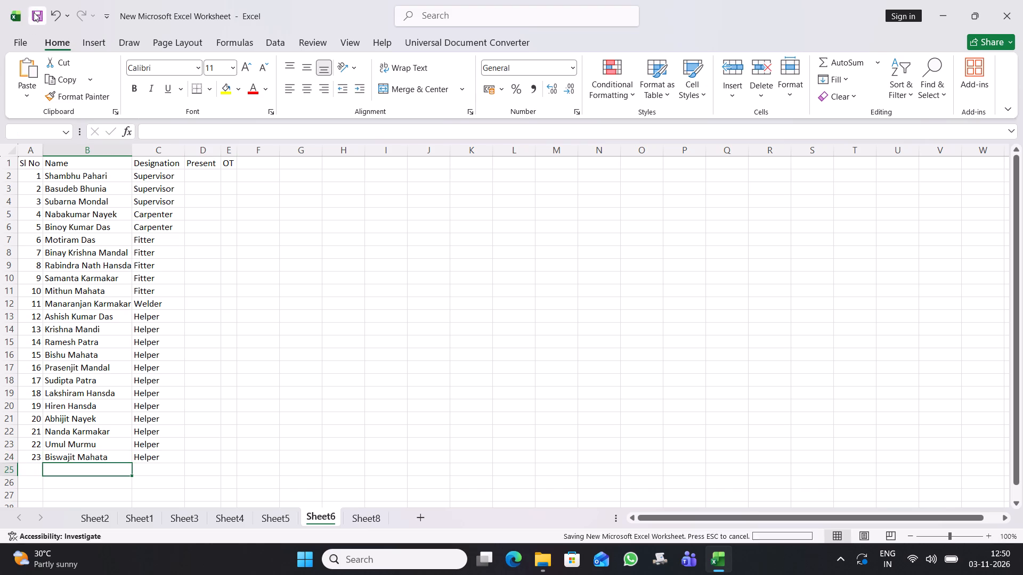
{"action": "triple_click", "coordinate": [34, 12]}
{"action": "left_click", "coordinate": [34, 12]}
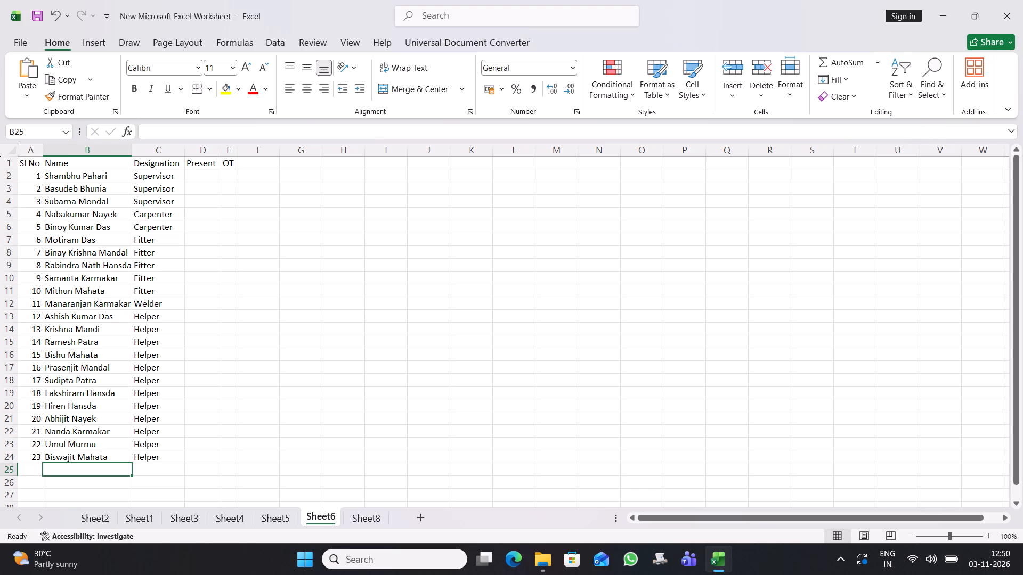
Delete Sheet8, which holds the casual employee payroll, and save the workbook again.
{"action": "left_click", "coordinate": [373, 524]}
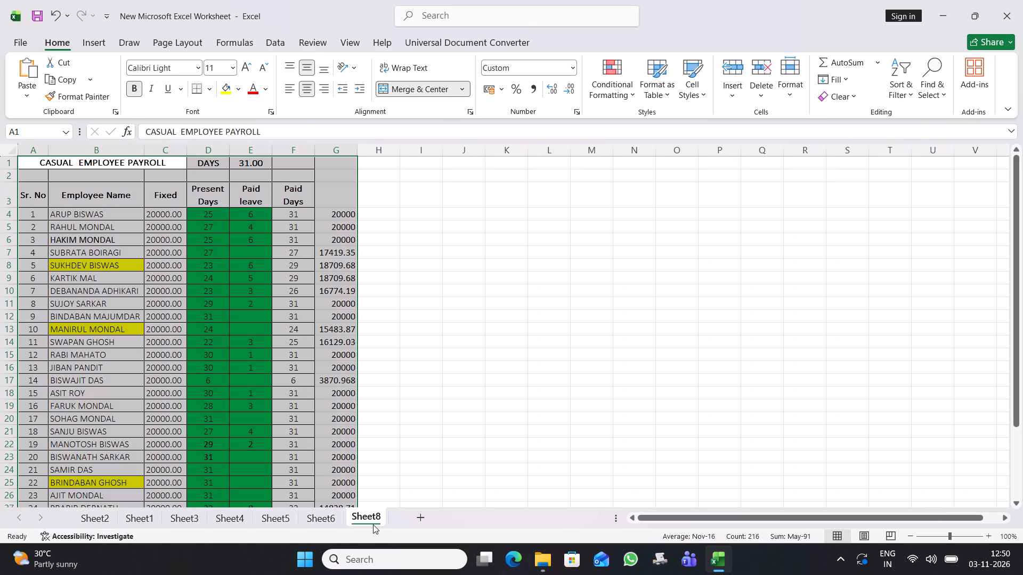
{"action": "right_click", "coordinate": [367, 523]}
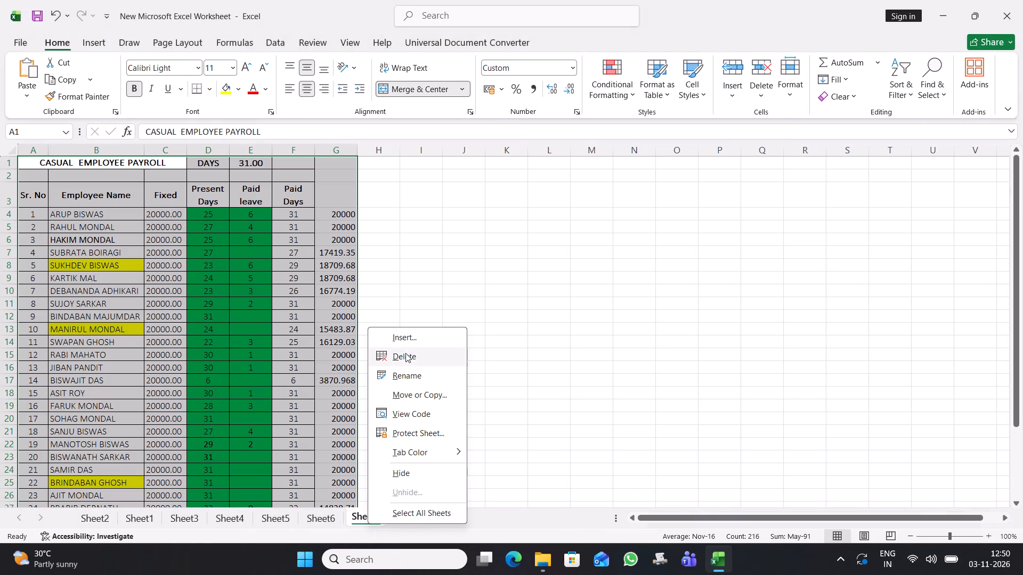
{"action": "left_click", "coordinate": [405, 353]}
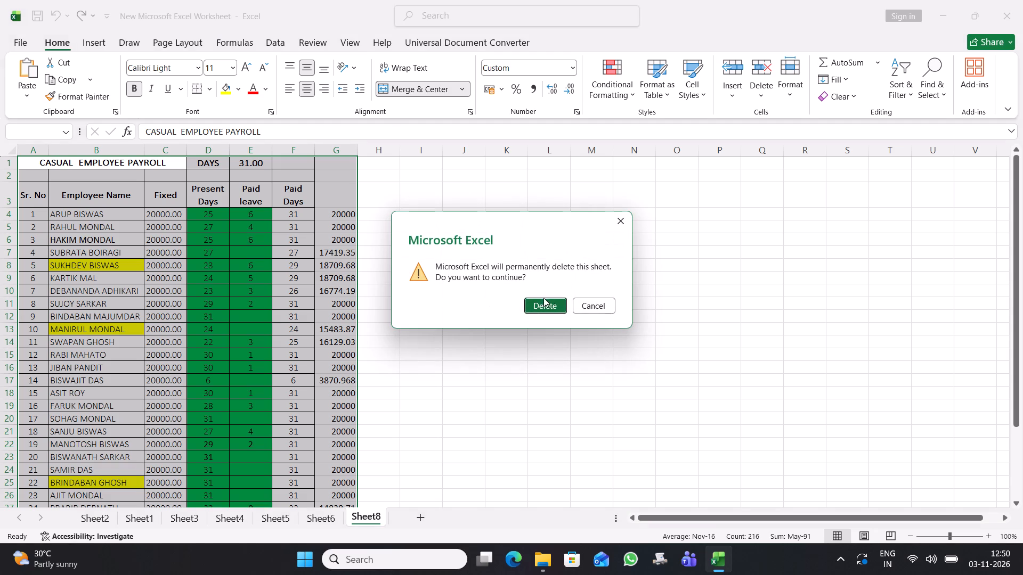
{"action": "left_click", "coordinate": [549, 304]}
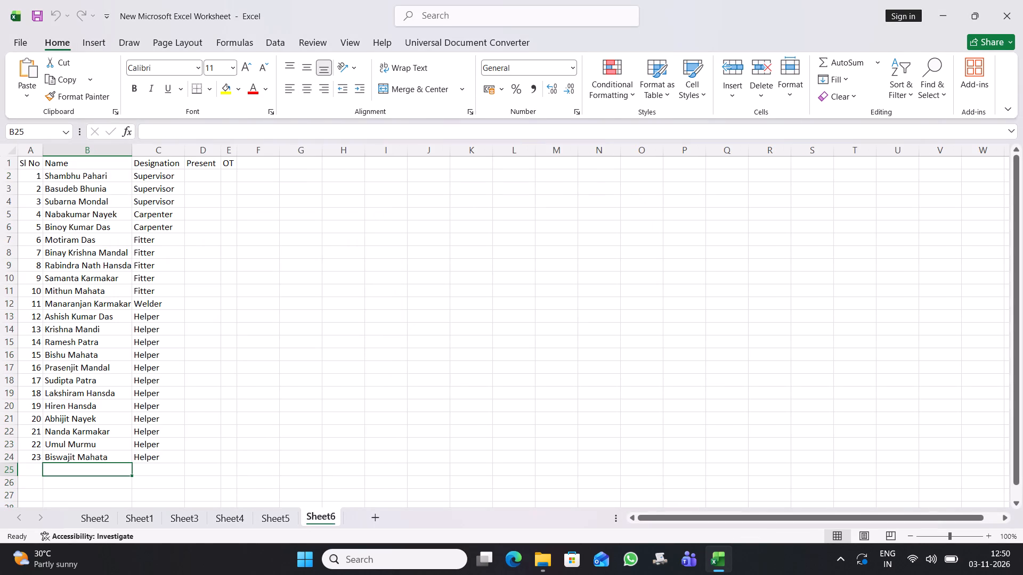
{"action": "left_click", "coordinate": [37, 6]}
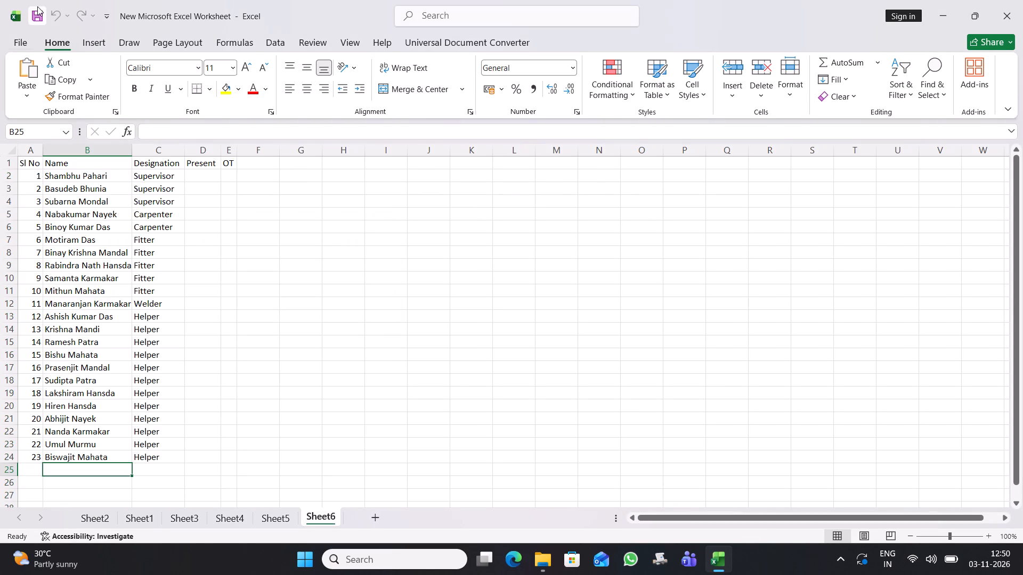
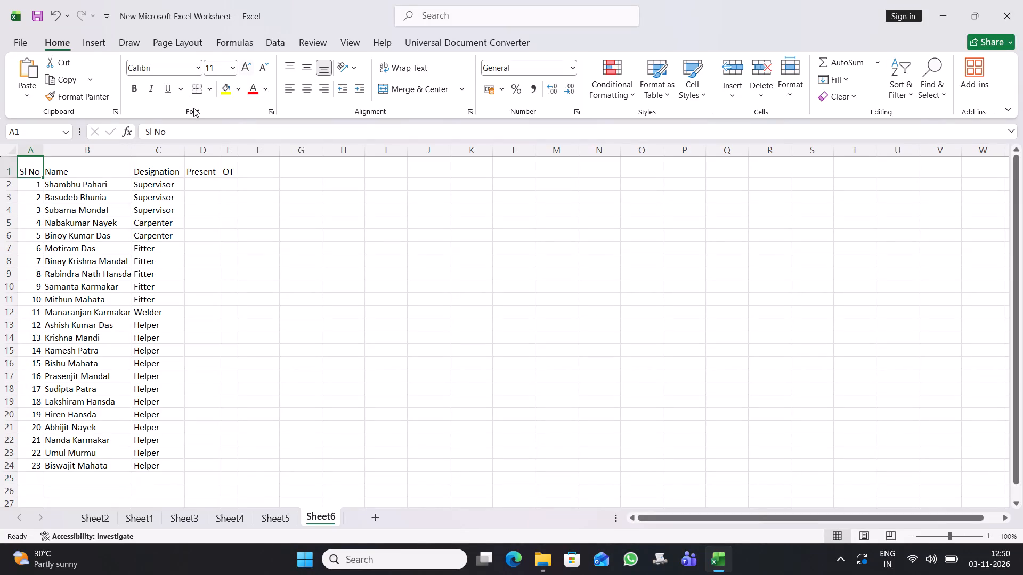
Wrap the text of the Sl No header in A1, narrow column A so it breaks over two lines, and autofit row 1's height.
{"action": "left_click", "coordinate": [408, 72]}
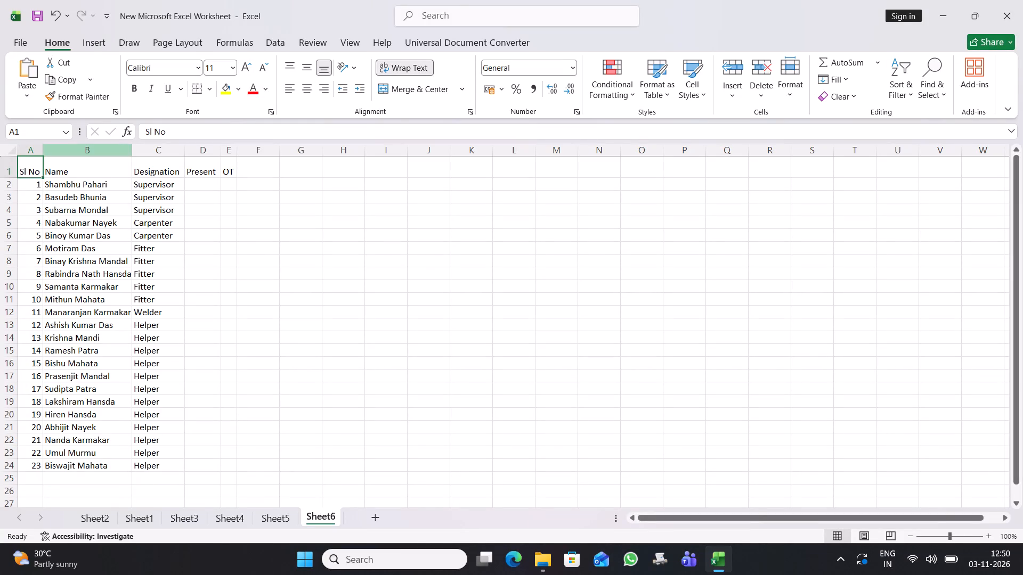
{"action": "left_click_drag", "start_coordinate": [40, 154], "coordinate": [30, 157]}
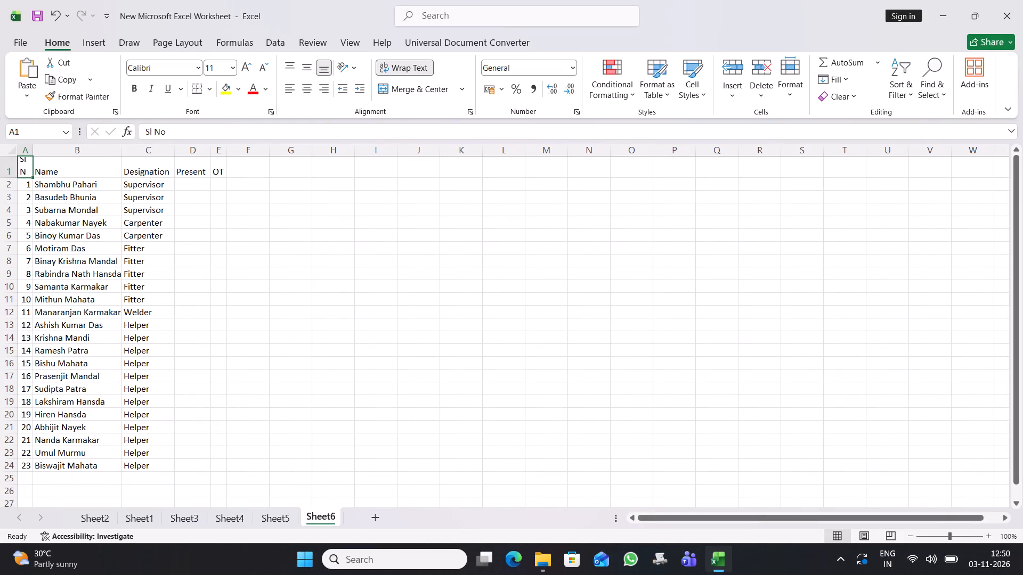
{"action": "double_click", "coordinate": [9, 178]}
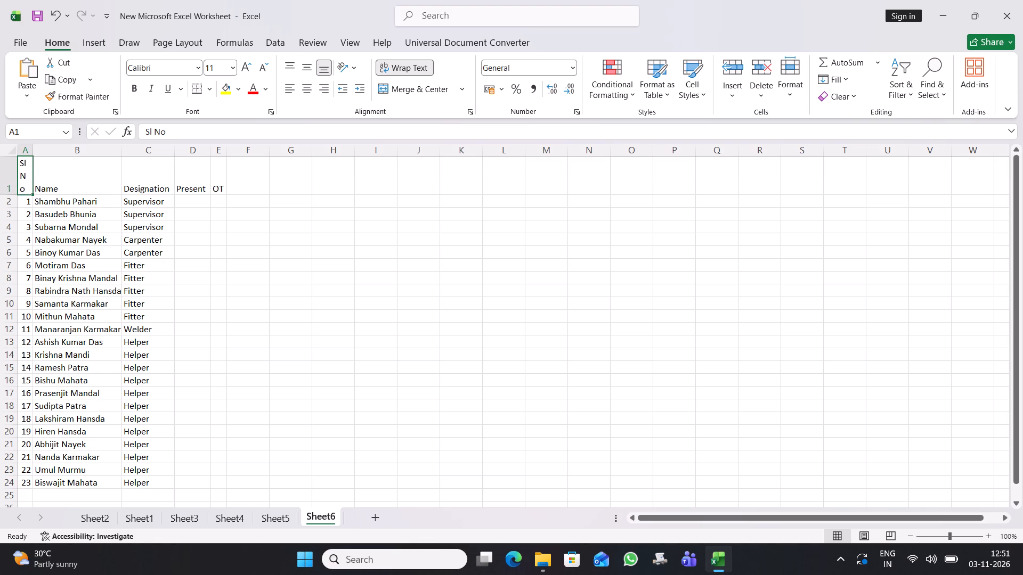
{"action": "left_click_drag", "start_coordinate": [31, 146], "coordinate": [38, 146]}
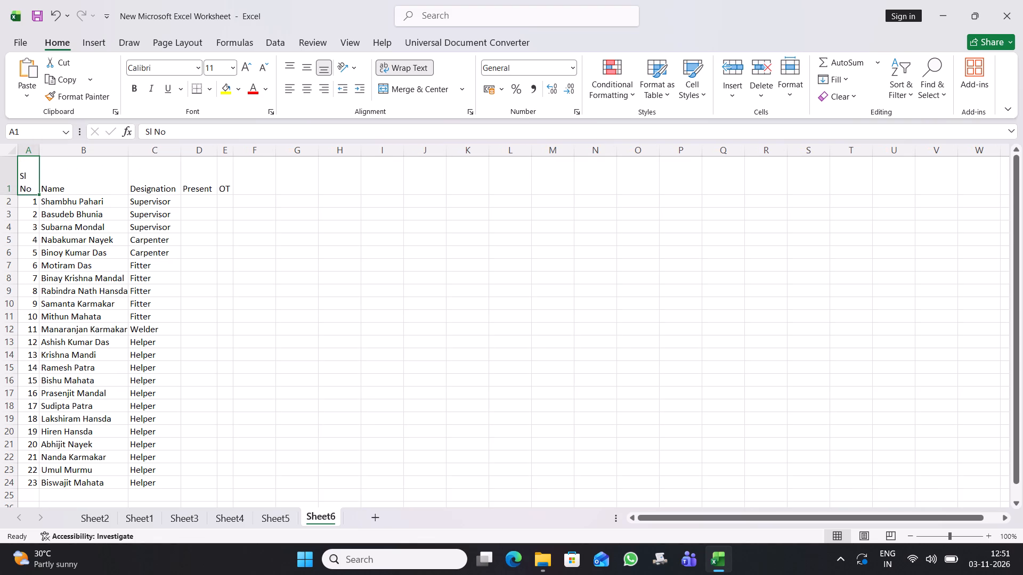
{"action": "double_click", "coordinate": [9, 194]}
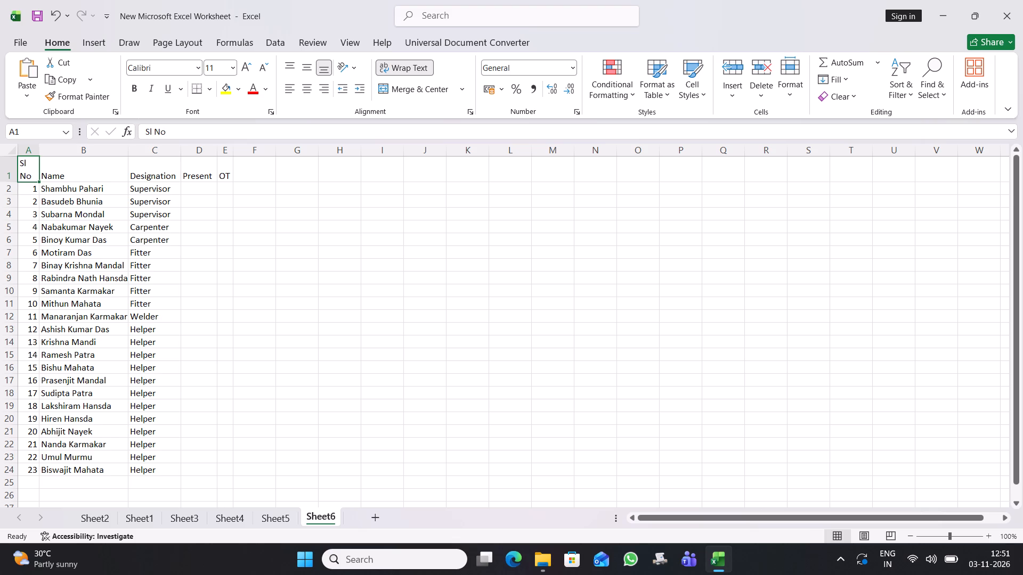
Centre the Name, Designation, Present and OT headers in B1:E1 both vertically and horizontally.
{"action": "left_click_drag", "start_coordinate": [54, 168], "coordinate": [224, 171]}
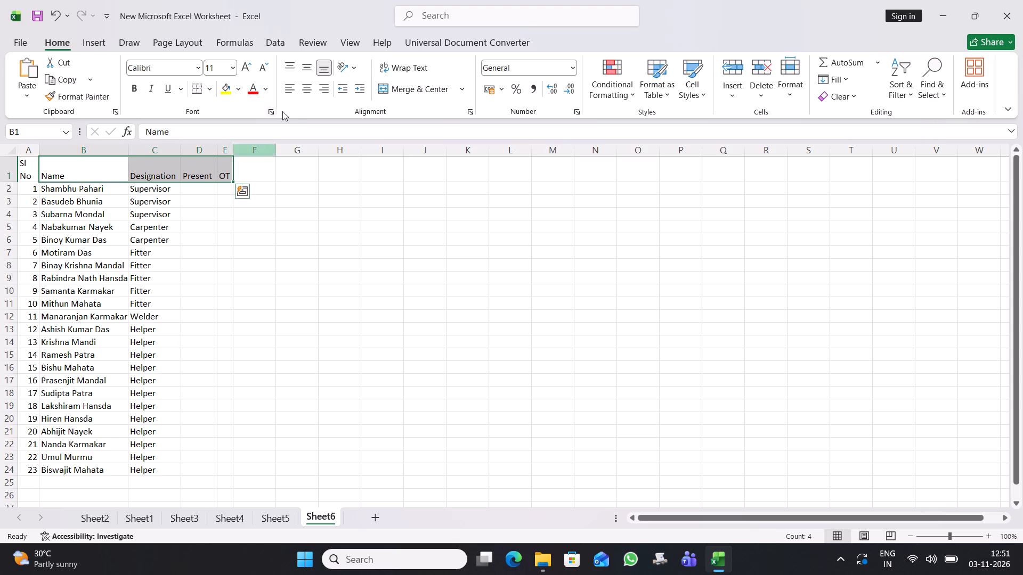
{"action": "left_click", "coordinate": [307, 64]}
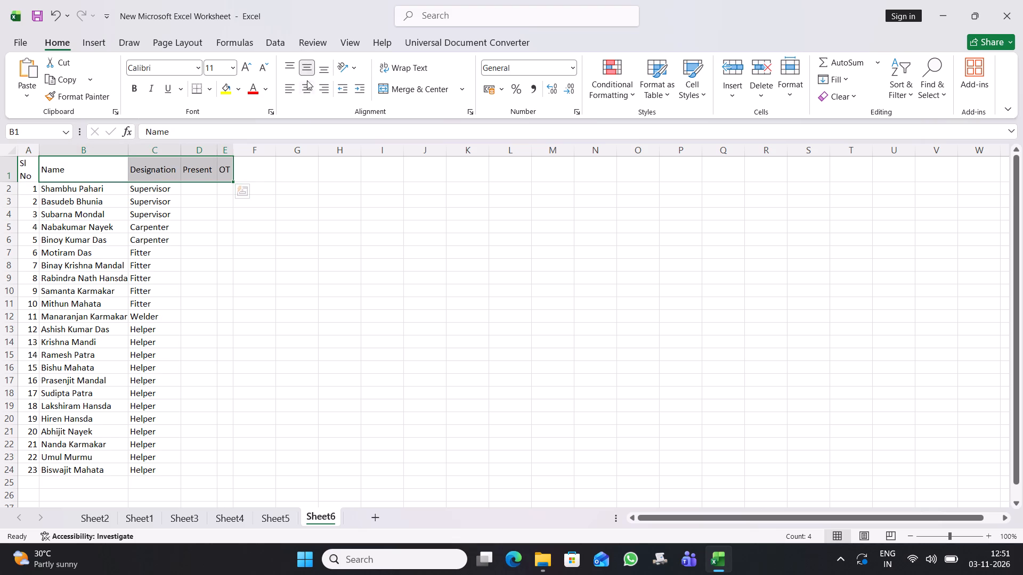
{"action": "left_click", "coordinate": [307, 87]}
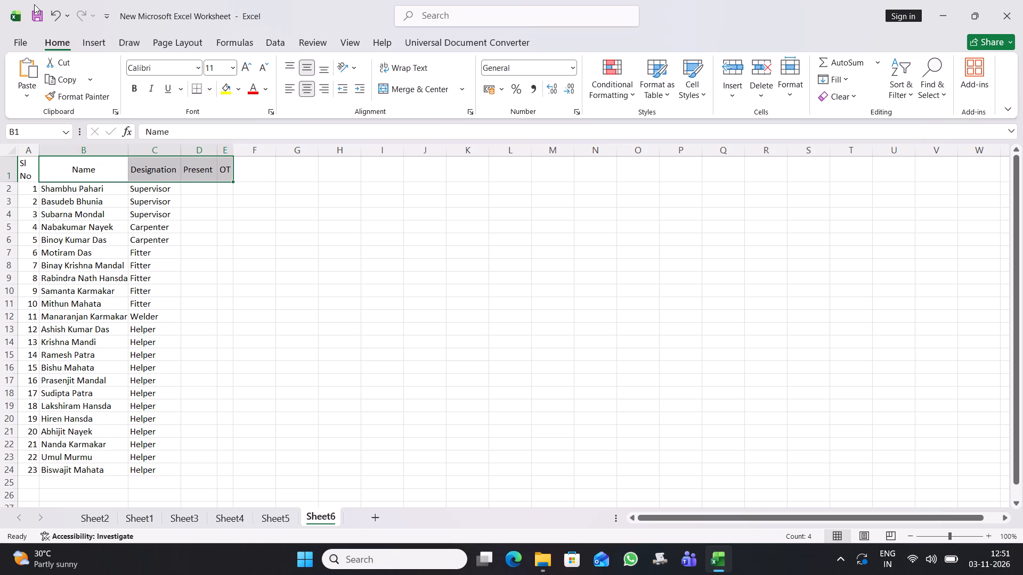
Save the workbook with the formatted header row.
{"action": "triple_click", "coordinate": [33, 10]}
{"action": "triple_click", "coordinate": [33, 10]}
{"action": "left_click", "coordinate": [33, 10]}
{"action": "left_click", "coordinate": [38, 12]}
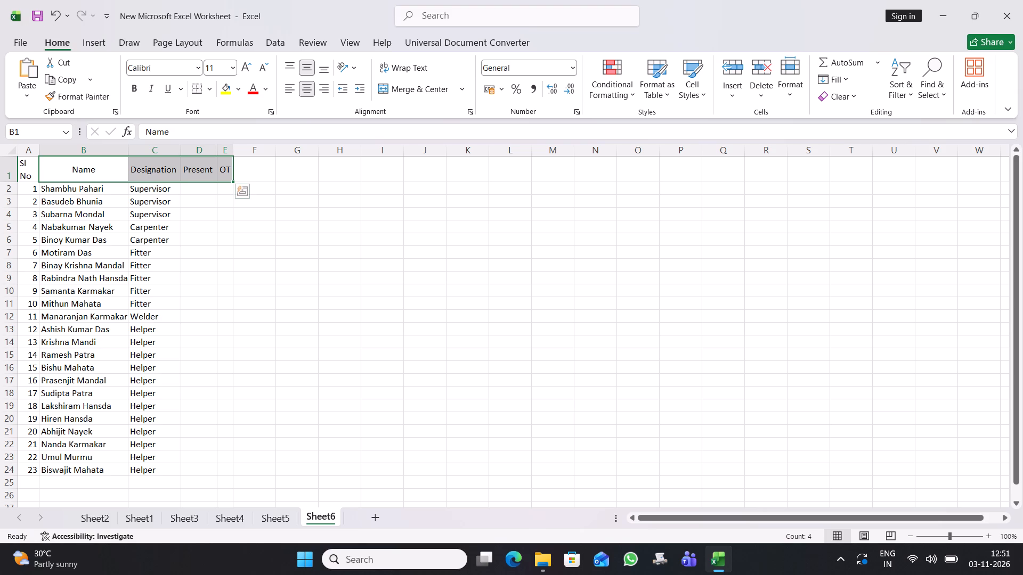
{"action": "left_click", "coordinate": [248, 288]}
{"action": "left_click", "coordinate": [37, 15]}
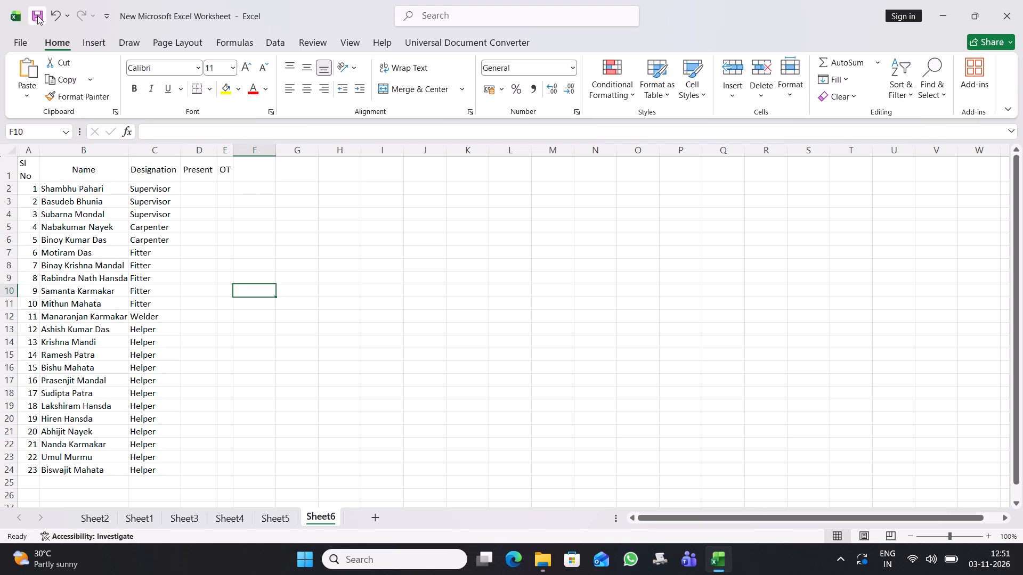
Minimize the workbook and browse in File Explorer to the Company folder on the G: drive.
{"action": "left_click", "coordinate": [945, 3]}
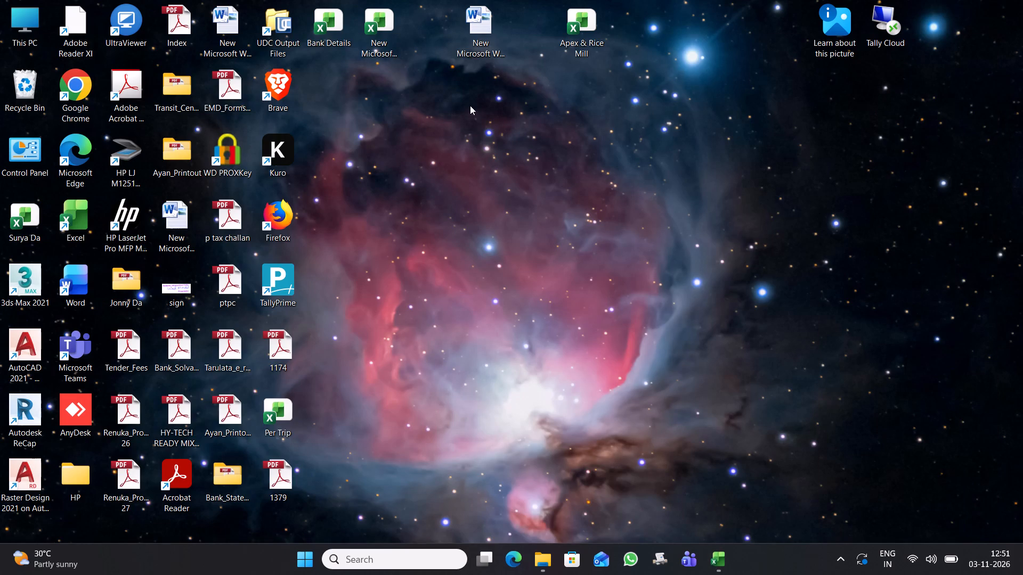
{"action": "double_click", "coordinate": [35, 7]}
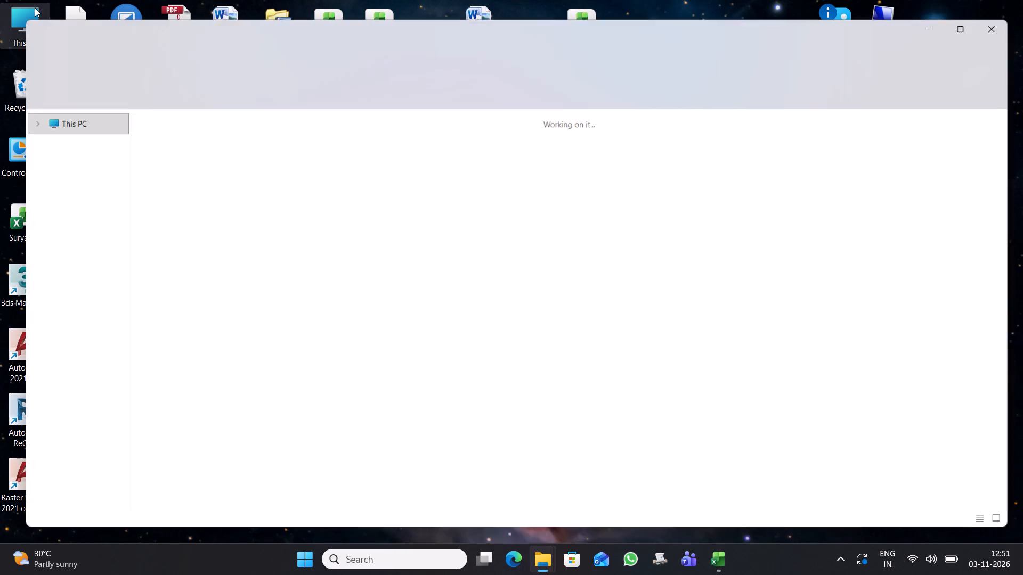
{"action": "double_click", "coordinate": [724, 143]}
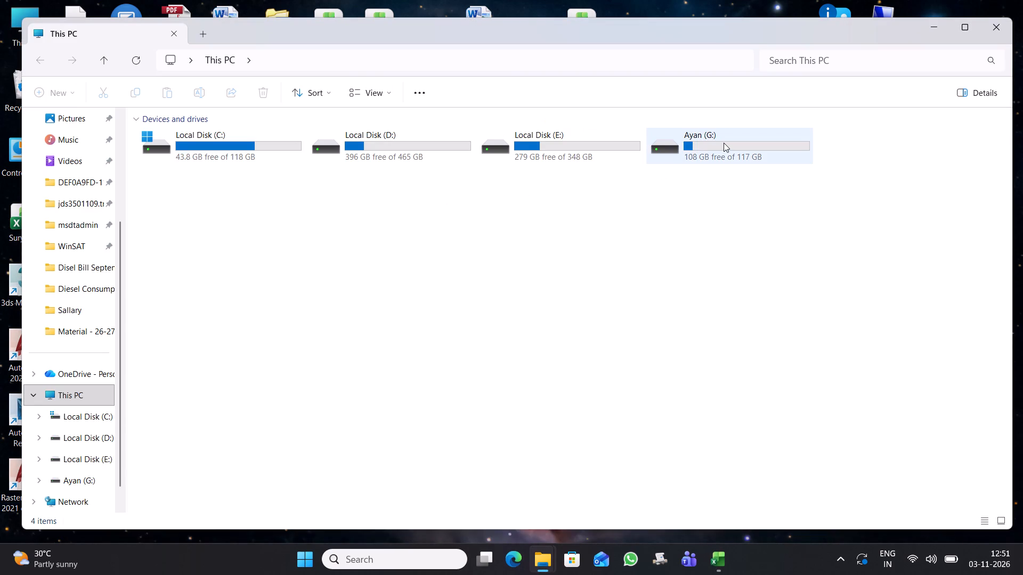
{"action": "double_click", "coordinate": [357, 131]}
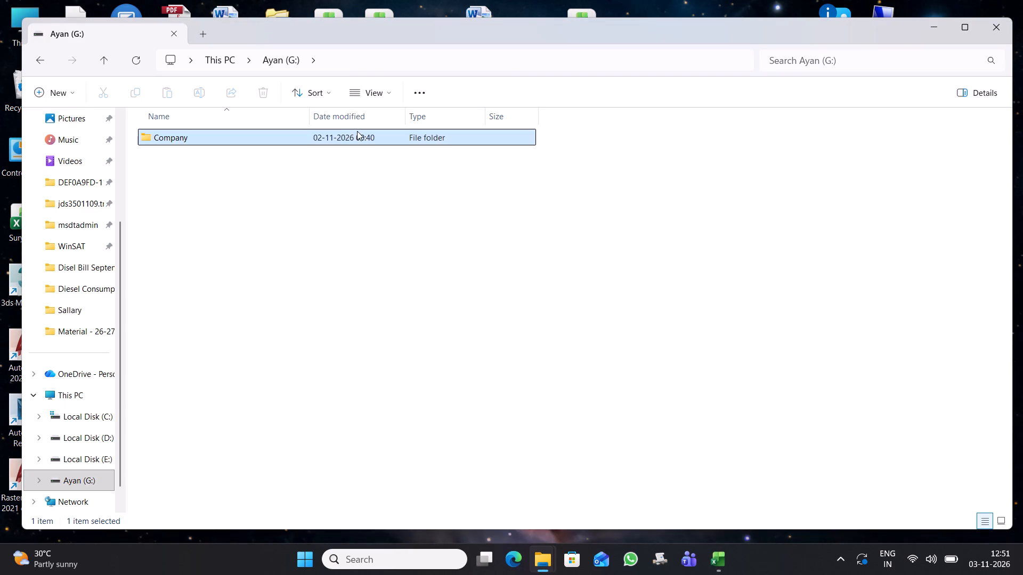
{"action": "double_click", "coordinate": [312, 153]}
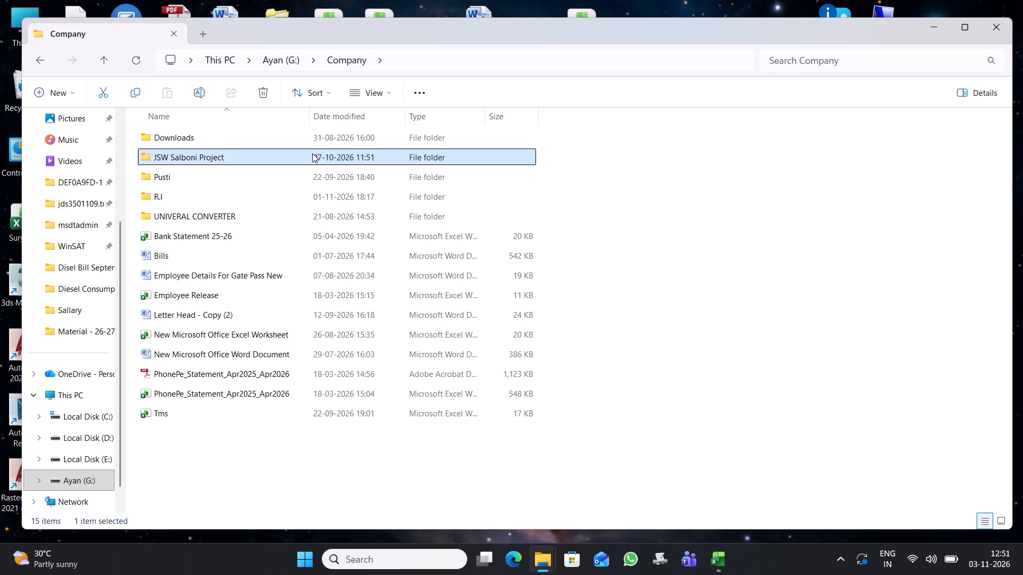
{"action": "left_click", "coordinate": [340, 62]}
Open the Letter Head - Copy (2) Word document and cancel the Office 2010 setup.
{"action": "double_click", "coordinate": [203, 315]}
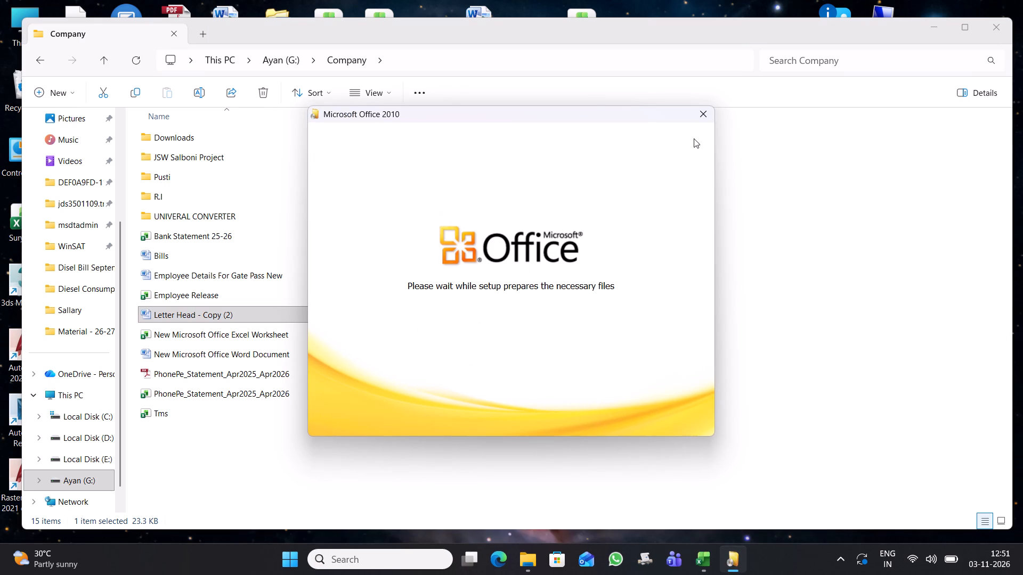
{"action": "left_click", "coordinate": [701, 117]}
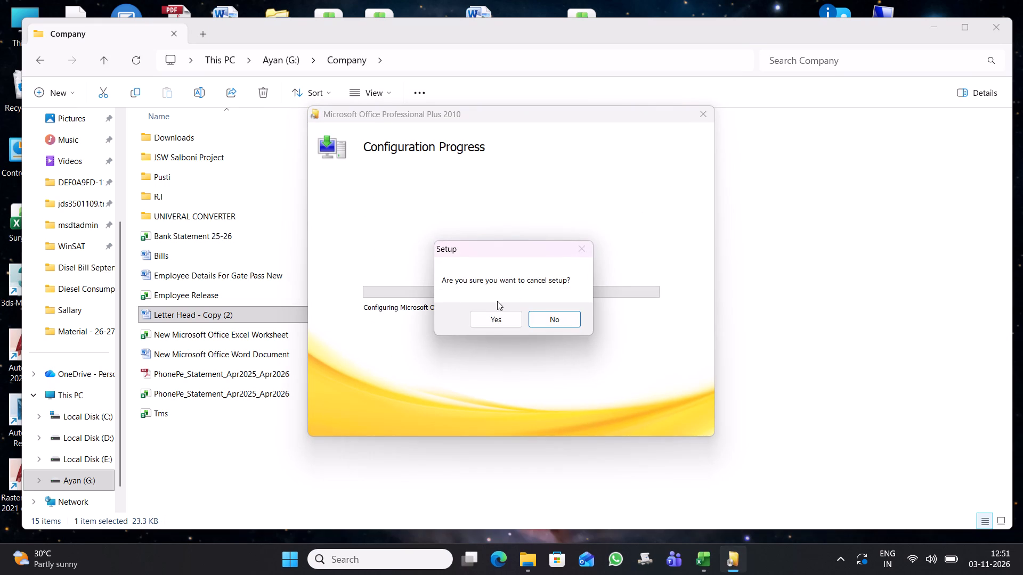
{"action": "left_click", "coordinate": [486, 320]}
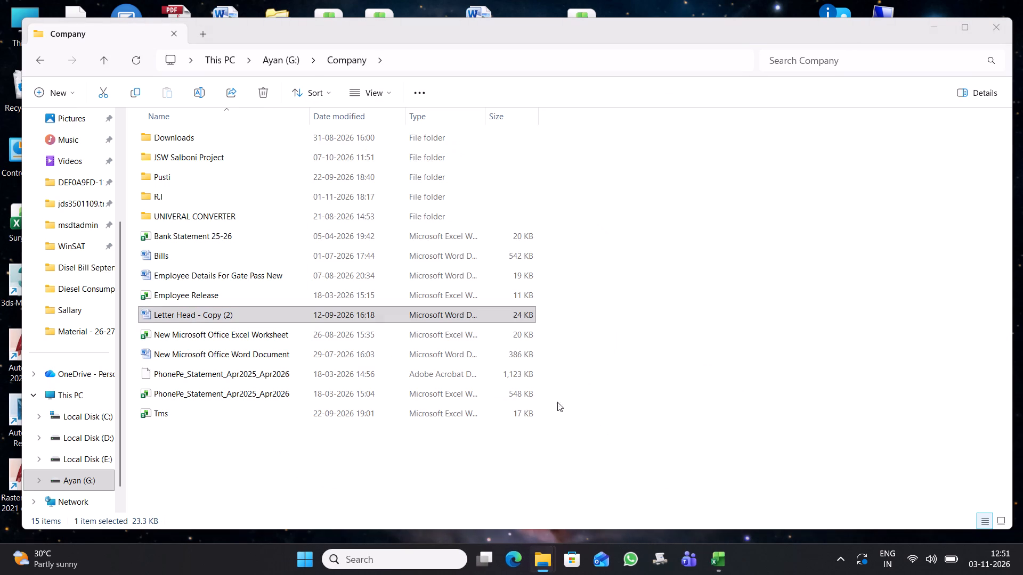